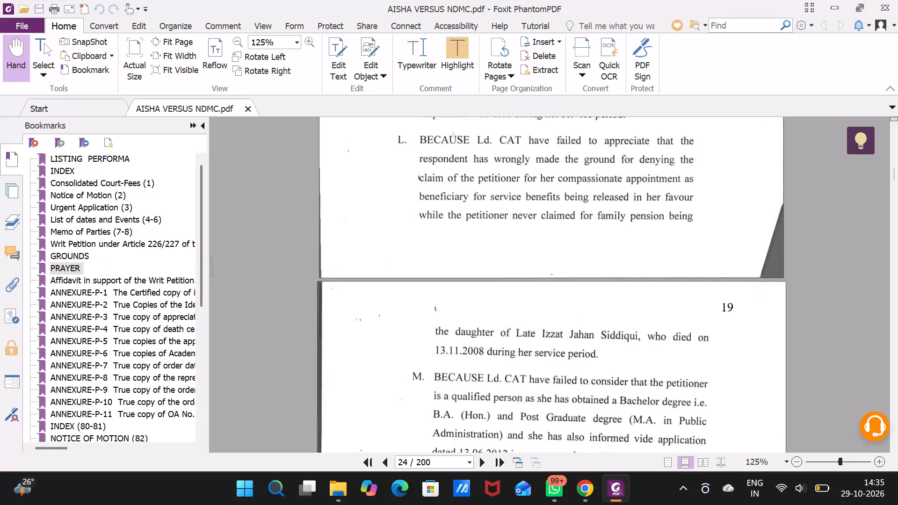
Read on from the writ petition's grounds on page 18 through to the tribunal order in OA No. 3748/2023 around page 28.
key(Page_Down)
key(Page_Down)
key(Page_Down)
key(Page_Down)
key(Page_Down)
key(Page_Down)
key(Page_Down)
key(Page_Down)
key(Page_Down)
key(Page_Down)
key(Page_Down)
key(Page_Down)
key(Page_Down)
key(Page_Down)
key(Page_Down)
key(Page_Down)
key(Page_Down)
key(Page_Down)
key(Page_Down)
key(Page_Down)
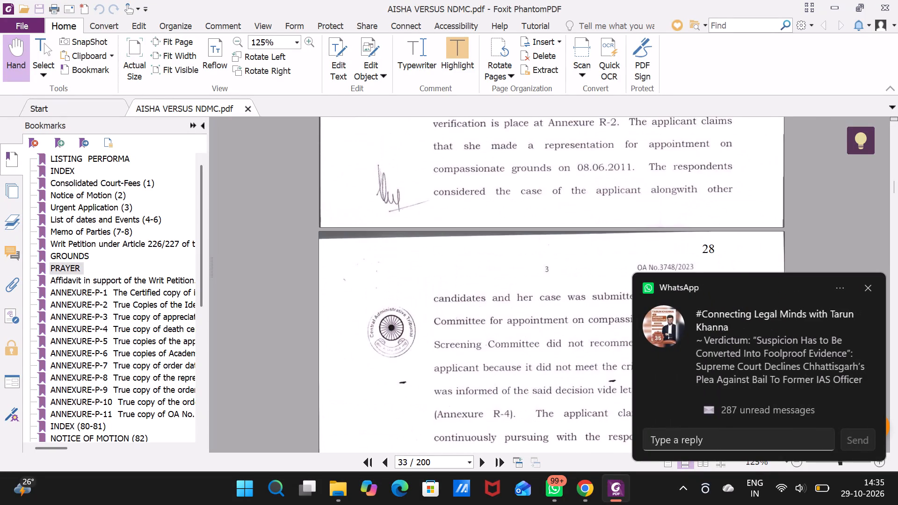
Go to the bookmarked Annexure P-12, the NDMC's reply by way of affidavit to the Original Application.
triple_click(201, 425)
click(201, 425)
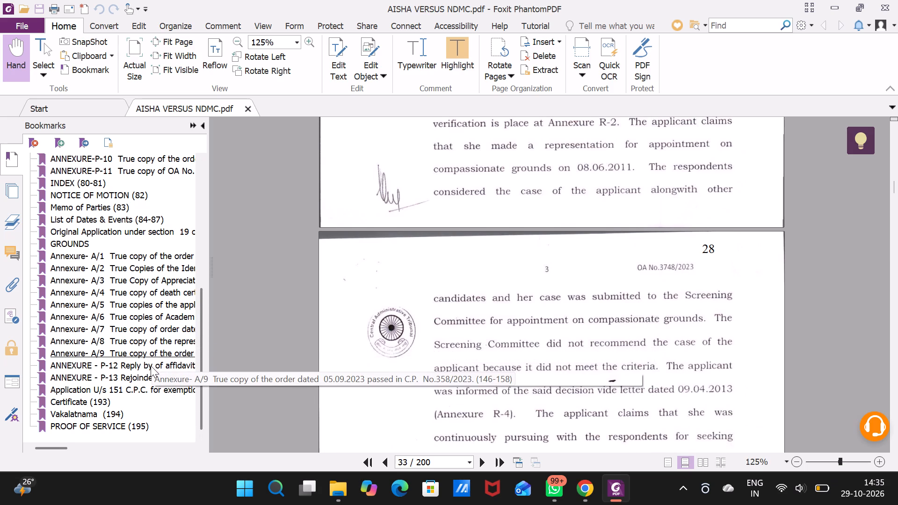
click(151, 366)
click(470, 315)
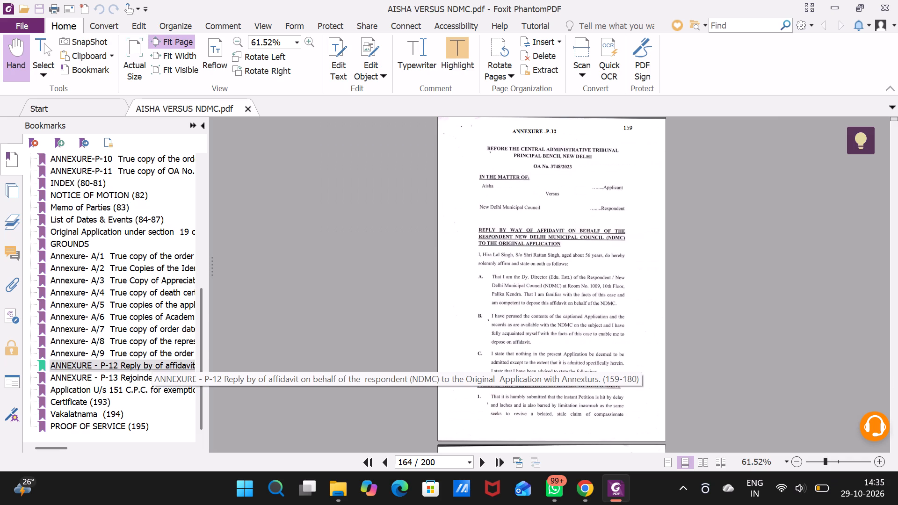
Look through the NDMC's reply affidavit from page 159 up to the annexed Office Memorandum on page 165.
key(Page_Down)
key(Page_Down)
key(Page_Down)
key(Page_Down)
key(Page_Down)
key(Page_Down)
key(Down)
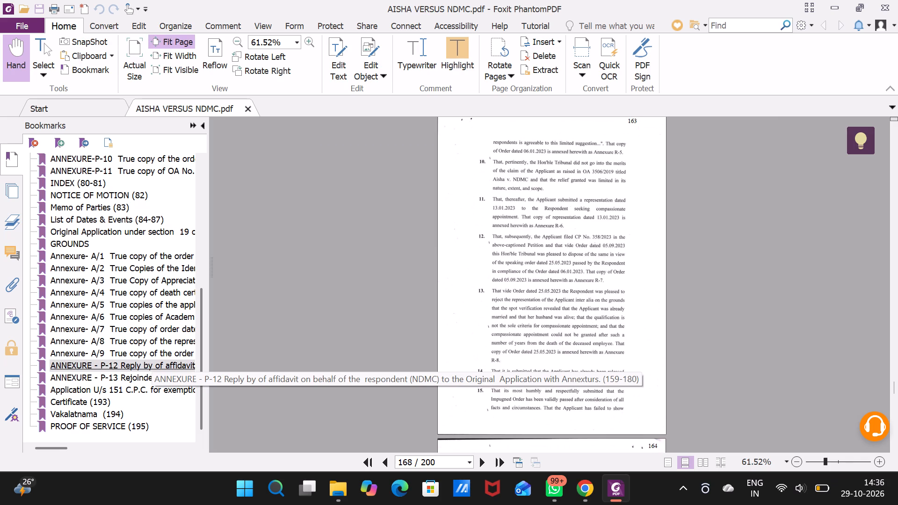
key(Down)
key(Down)
key(Down)
key(Down)
key(Down)
key(Down)
key(Down)
key(Down)
key(Down)
key(Down)
key(Down)
key(Down)
key(Down)
key(Down)
key(Down)
key(Down)
key(Down)
key(Down)
key(Down)
key(Down)
key(Down)
key(Down)
key(Down)
key(Down)
key(Down)
key(Down)
key(Down)
key(Down)
key(Down)
key(Down)
key(Down)
key(Down)
key(Down)
key(Down)
key(Down)
key(Down)
key(Down)
key(Down)
key(Down)
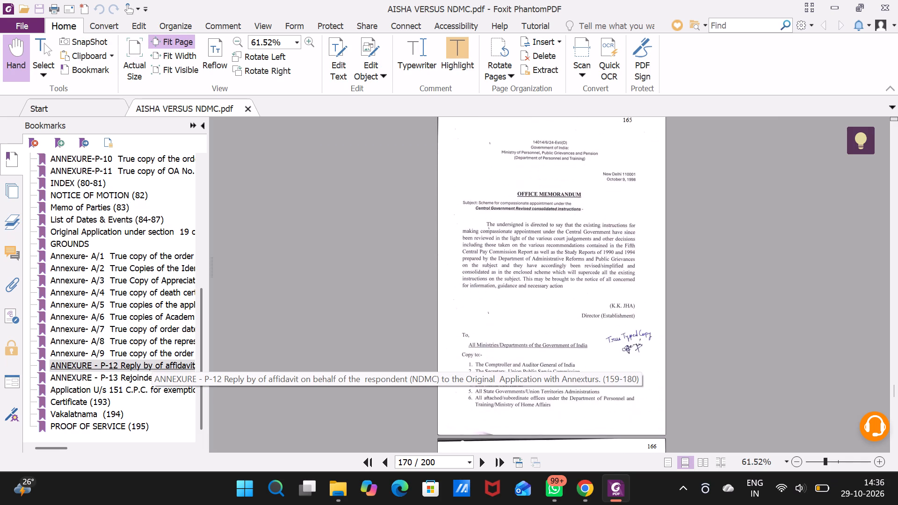
Examine the Office Memorandum's addressee list and the opening of the compassionate appointment scheme on page 166.
key(Down)
key(Down)
key(Down)
key(Down)
key(Down)
key(Down)
key(Down)
key(Down)
key(Down)
key(Down)
key(Down)
key(Down)
key(Down)
key(Down)
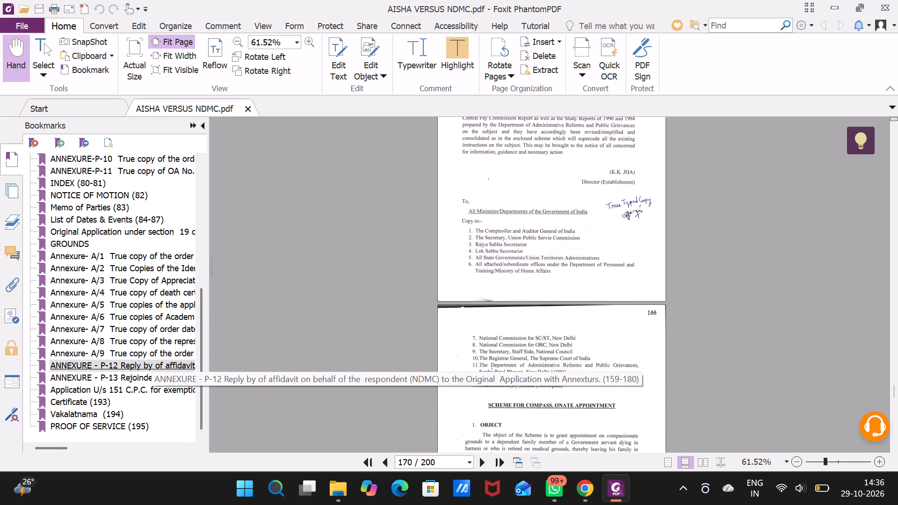
key(Down)
key(Down)
key(Down)
key(Down)
key(Down)
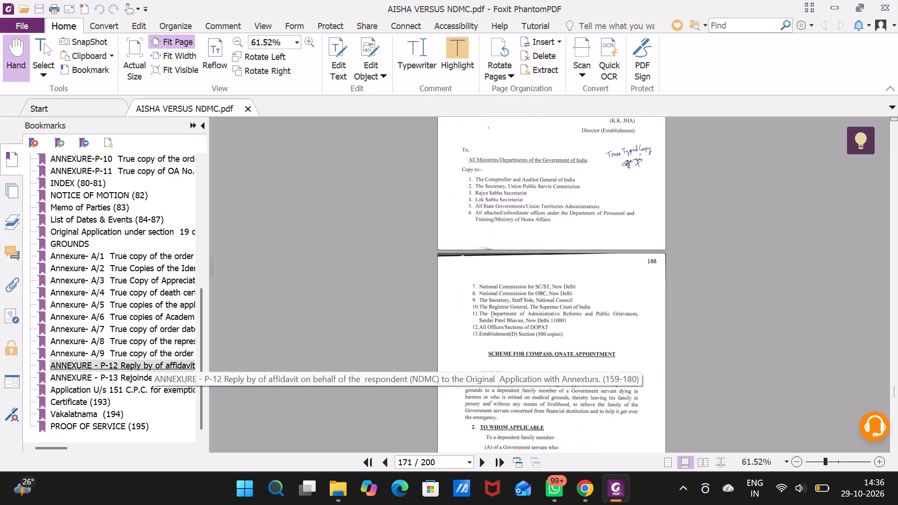
key(Down)
key(Down)
key(Down)
Return to the heading of the Office Memorandum on page 165 and review its date, subject and text.
key(Up)
key(Up)
key(Up)
key(Up)
key(Up)
key(Up)
key(Up)
key(Up)
key(Up)
key(Up)
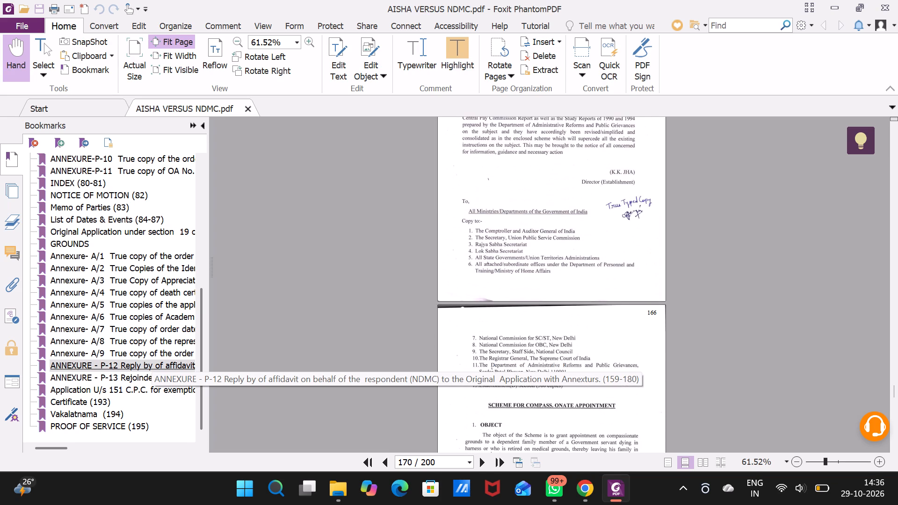
key(Up)
key(Up)
key(Up)
key(Up)
key(Up)
key(Up)
key(Up)
key(Up)
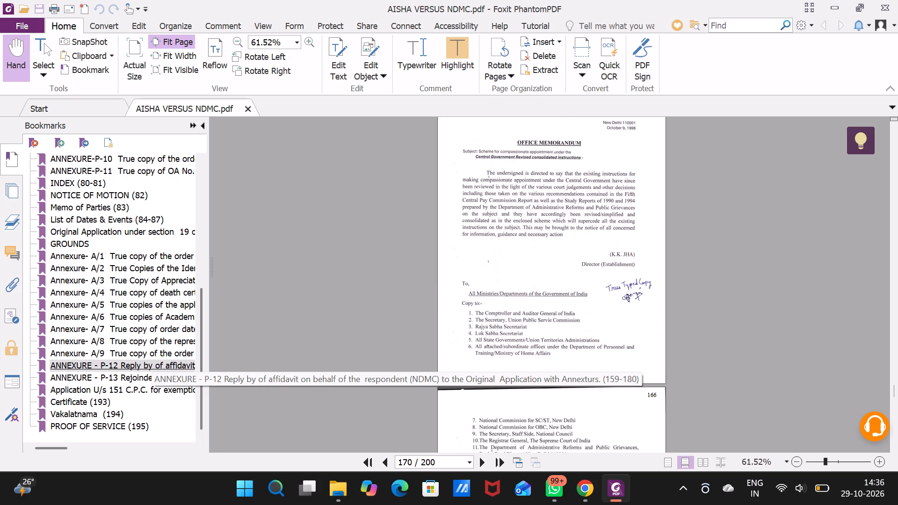
key(Up)
key(Up)
key(Up)
key(Up)
key(Up)
key(Up)
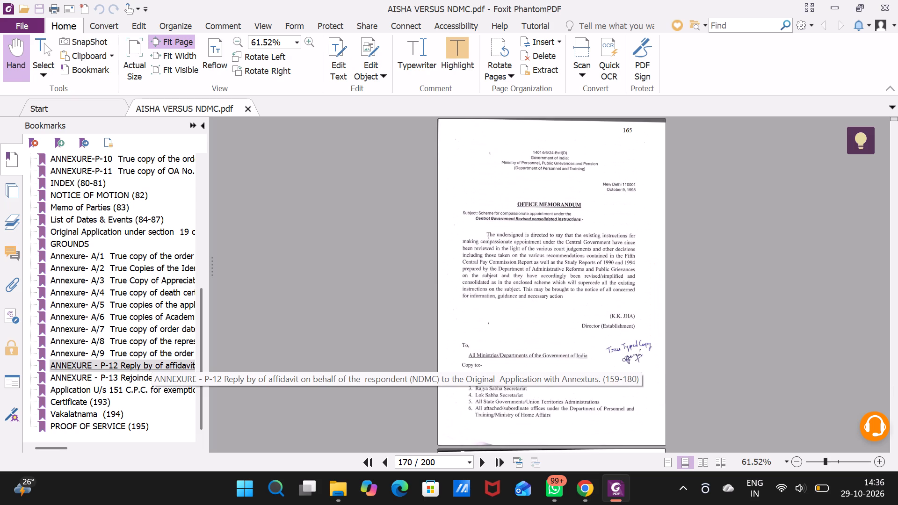
Recheck the Office Memorandum's copy list against the scheme's Object and To Whom Applicable sections on pages 165 and 166.
key(Down)
key(Down)
key(Down)
key(Down)
key(Down)
key(Down)
key(Down)
key(Down)
key(Down)
key(Down)
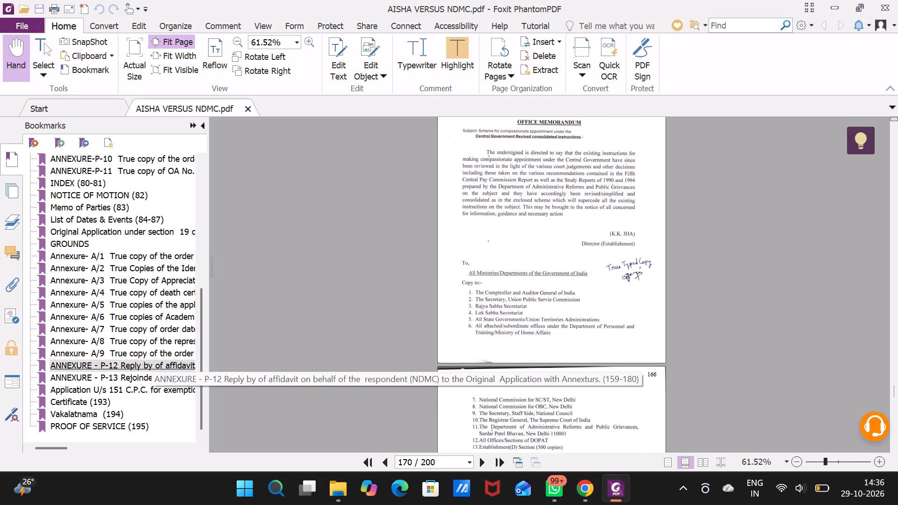
key(Down)
key(Down)
key(Down)
key(Down)
key(Down)
key(Down)
key(Down)
key(Down)
key(Down)
key(Down)
key(Down)
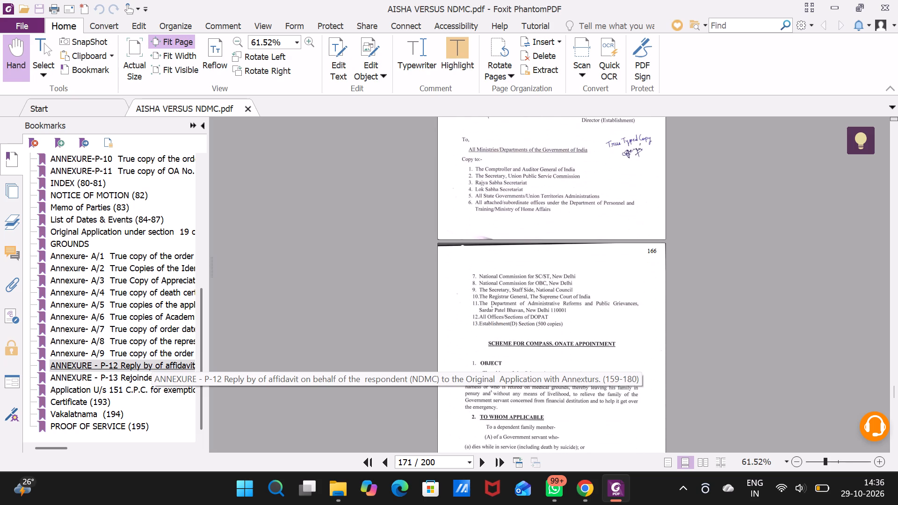
key(Down)
key(Down)
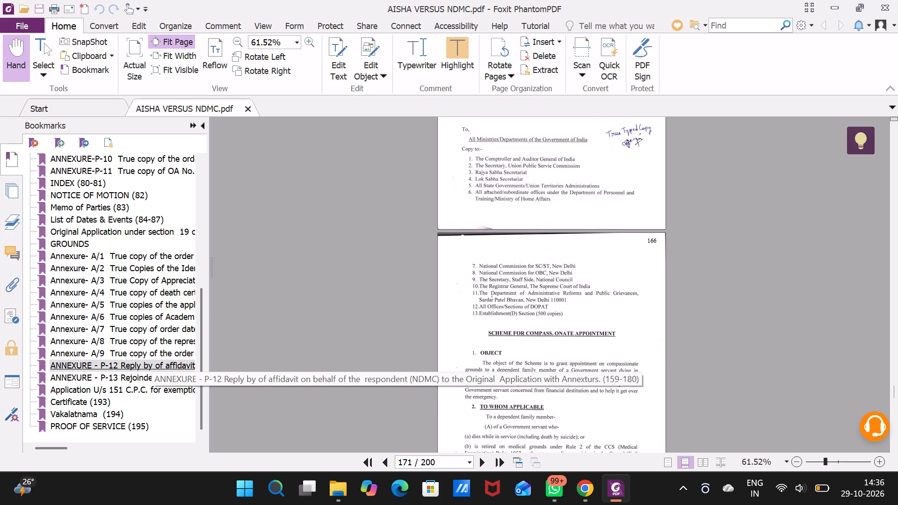
key(Down)
key(Up)
key(Up)
key(Up)
key(Up)
key(Up)
key(Up)
key(Up)
key(Up)
key(Up)
key(Up)
key(Up)
key(Up)
key(Up)
key(Up)
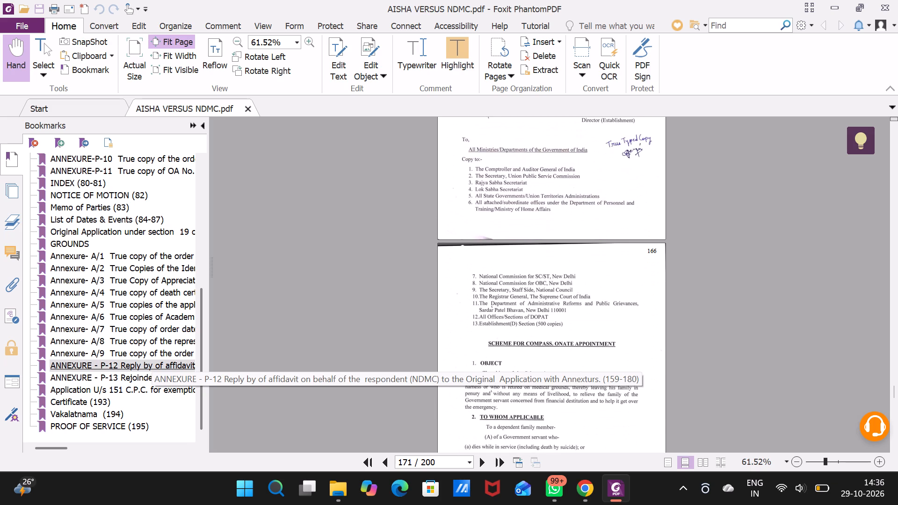
key(Up)
key(Up)
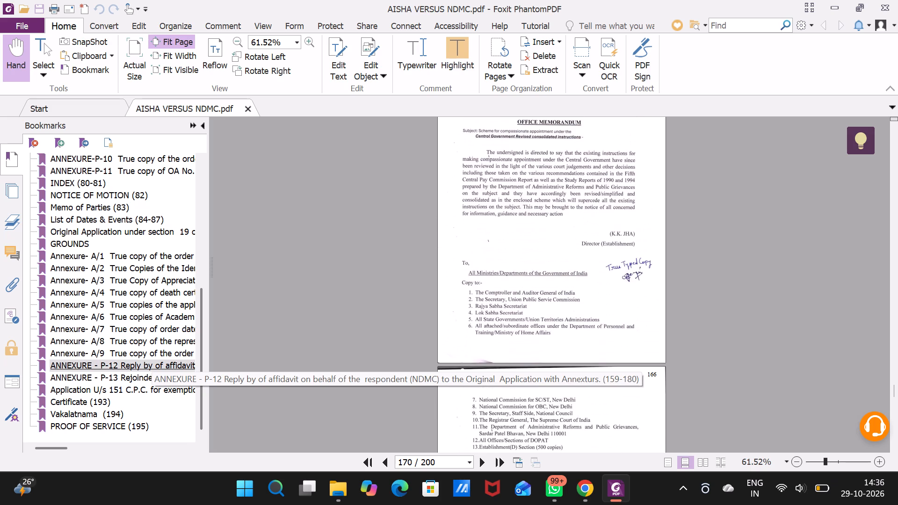
Read from the Office Memorandum's copy list through the scheme's Object and To Whom Applicable sections on page 166.
key(Down)
key(Down)
key(Down)
key(Down)
key(Down)
key(Down)
key(Down)
key(Down)
key(Down)
key(Down)
key(Down)
key(Down)
key(Down)
key(Down)
key(Down)
key(Down)
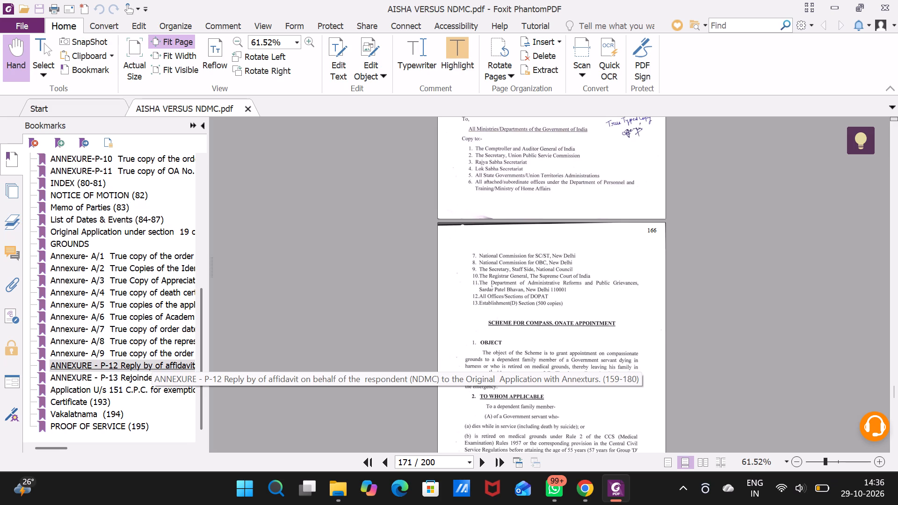
key(Down)
key(Down)
key(Down)
key(Down)
key(Down)
key(Down)
key(Down)
key(Down)
key(Down)
key(Down)
key(Down)
key(Down)
key(Down)
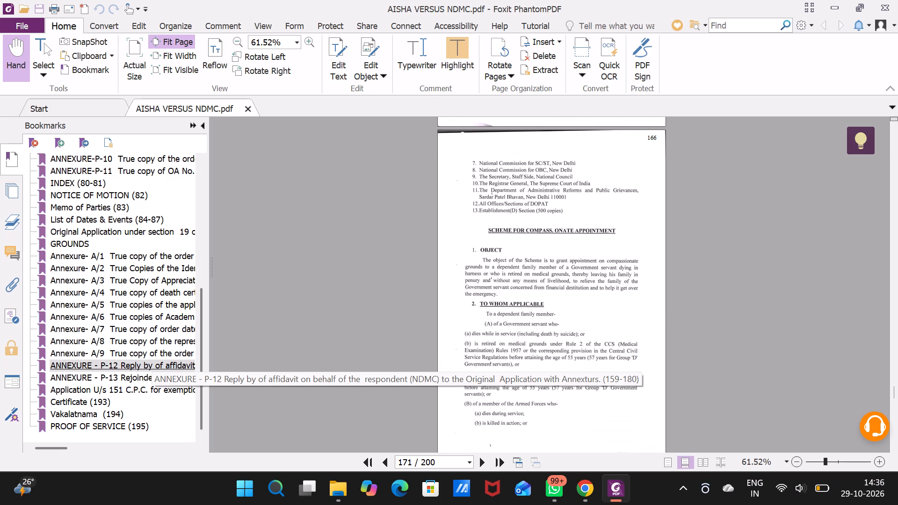
Go back up from the scheme's sections on page 166 to recheck the preceding Office Memorandum text.
key(Up)
key(Up)
key(Up)
key(Up)
key(Up)
key(Up)
key(Up)
key(Up)
key(Up)
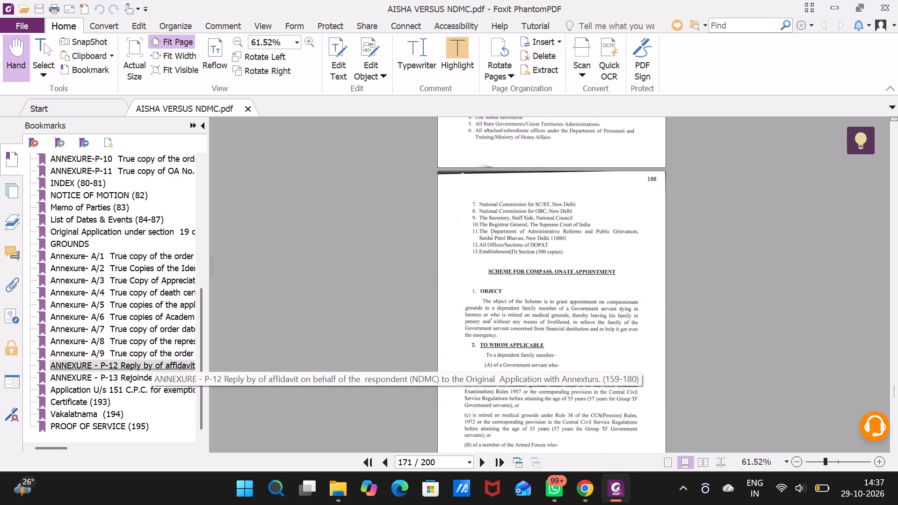
key(Up)
key(Up)
key(Up)
key(Up)
key(Up)
key(Up)
key(Up)
key(Up)
key(Up)
key(Up)
key(Up)
key(Up)
key(Up)
key(Up)
key(Up)
key(Up)
Review the rest of the To Whom Applicable section and the explanatory notes on dependent family members on page 167.
key(Down)
key(Down)
key(Down)
key(Down)
key(Down)
key(Down)
key(Down)
key(Down)
key(Down)
key(Down)
key(Down)
key(Down)
key(Down)
key(Down)
key(Down)
key(Down)
key(Down)
key(Down)
key(Down)
key(Down)
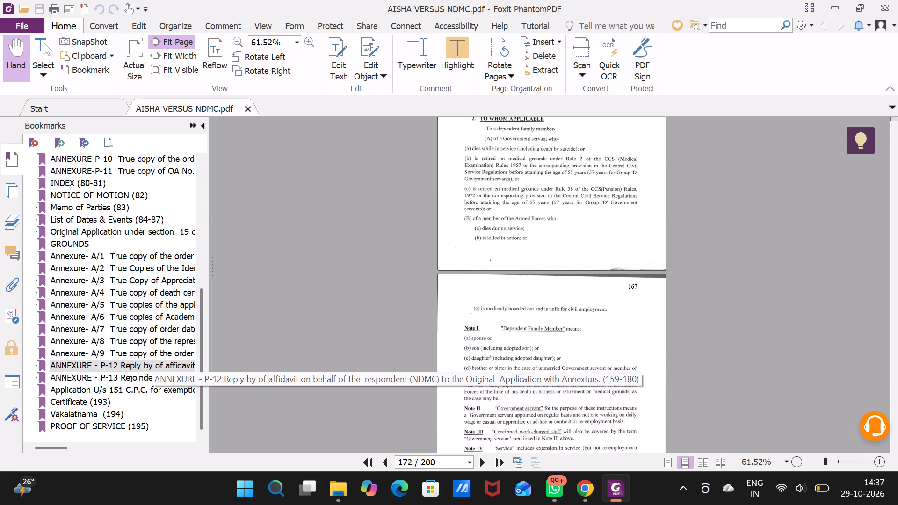
key(Down)
key(Down)
key(Down)
key(Down)
key(Down)
key(Down)
key(Down)
key(Down)
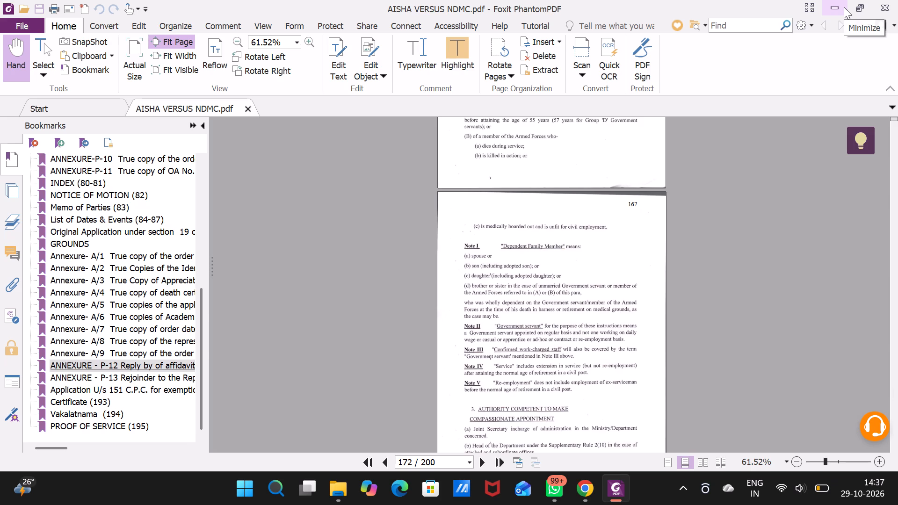
Minimize the case file PDF and close the file search results window to reach the desktop.
click(844, 7)
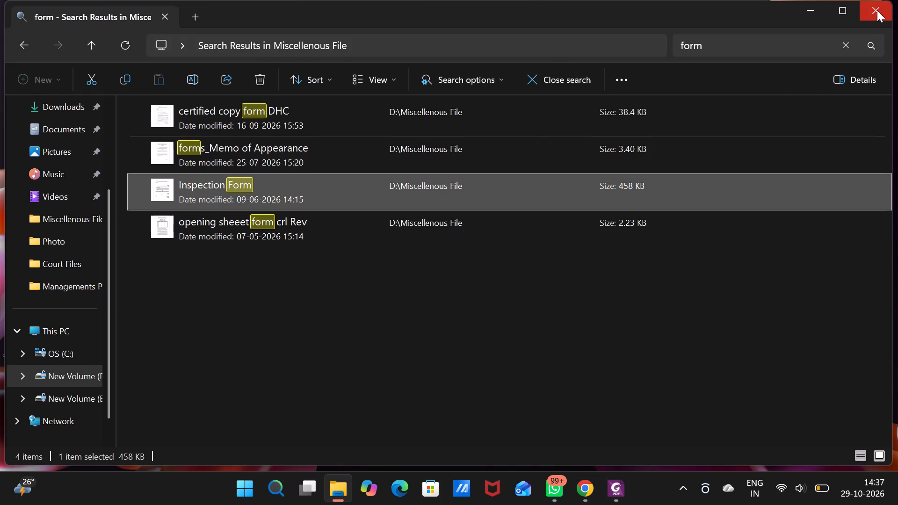
click(877, 10)
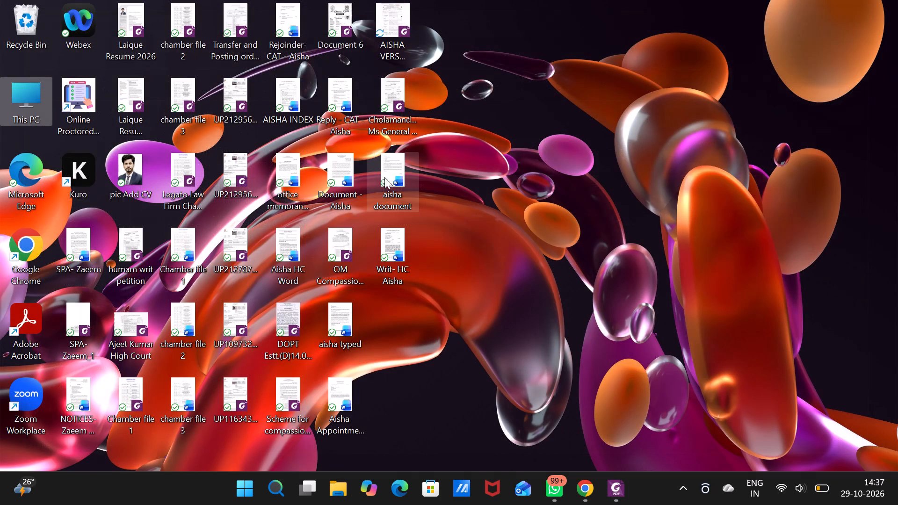
Open the "aisha document" file from the desktop, read the letter to the NDMC Chairman through its copy note, and close it.
double_click(395, 185)
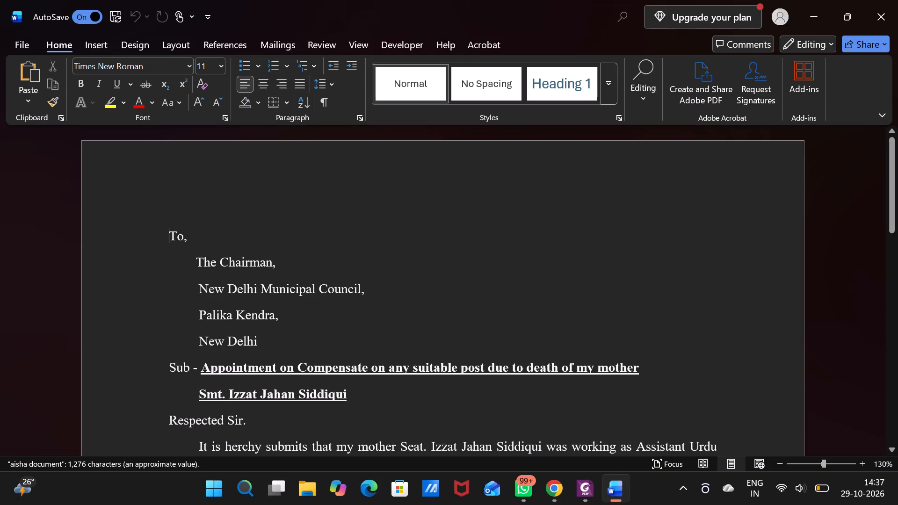
key(Down)
key(Down)
key(Down)
key(Down)
key(Down)
key(Down)
key(Down)
key(Down)
key(Down)
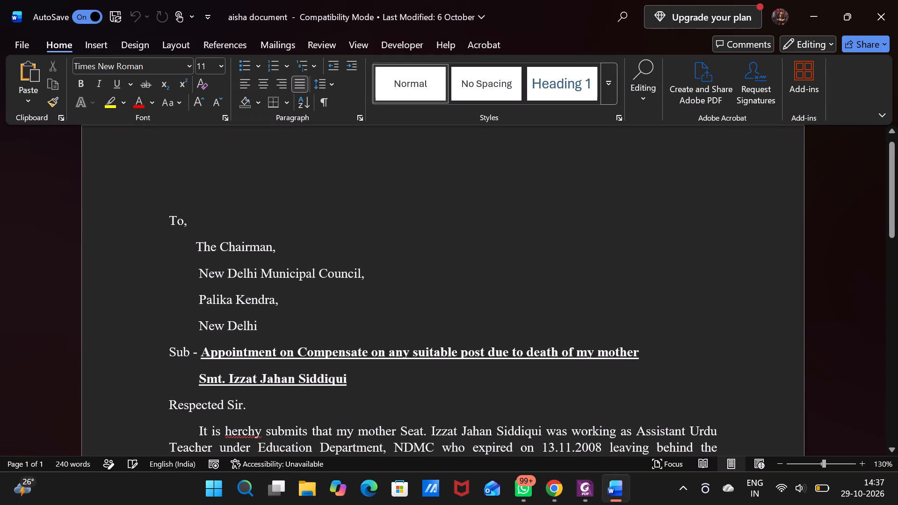
key(Down)
key(Down)
key(Down)
key(Down)
key(Down)
key(Down)
key(Down)
key(Down)
key(Down)
key(Down)
key(Down)
key(Down)
key(Down)
key(Down)
key(Down)
key(Down)
key(Down)
key(Down)
key(Down)
key(Down)
key(Down)
key(Down)
key(Down)
key(Down)
key(Down)
key(Down)
key(Down)
key(Down)
key(Down)
key(Down)
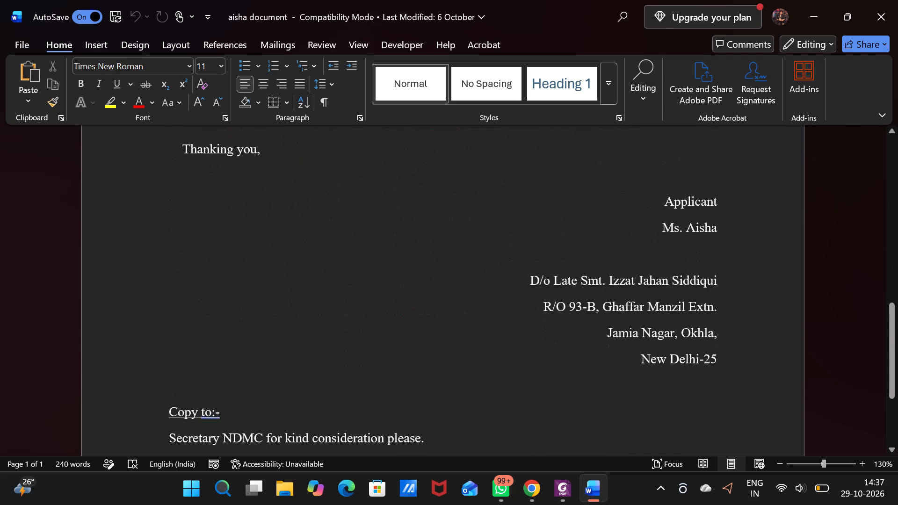
click(892, 0)
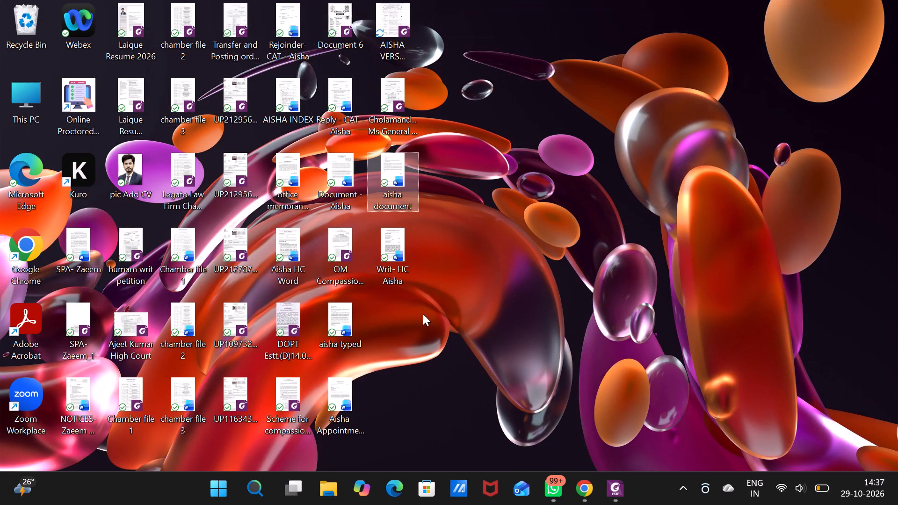
Open the "aisha typed" file from the desktop and review the opening of the letter to the education director, returning to its top.
double_click(340, 322)
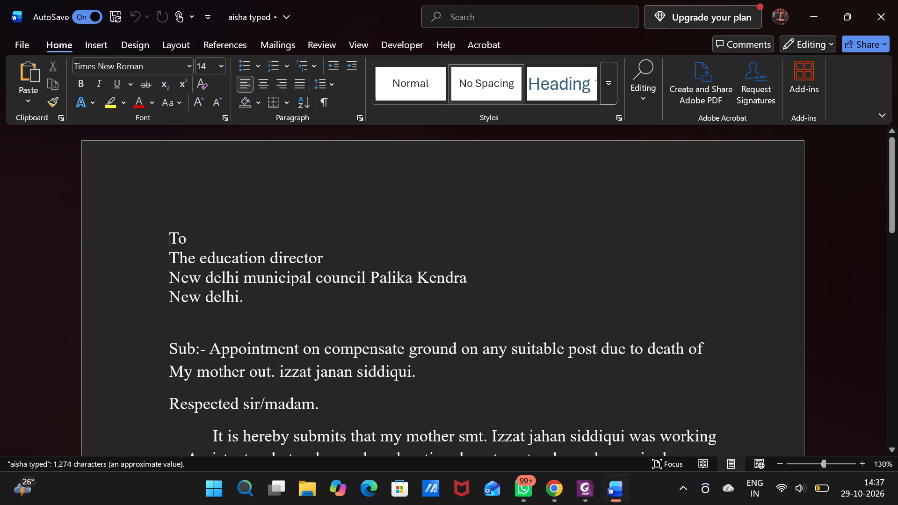
key(Down)
key(Down)
key(Down)
key(Down)
key(Down)
key(Down)
key(Down)
key(Down)
key(Down)
key(Down)
key(Down)
key(Down)
key(Down)
key(Down)
key(Down)
key(Down)
key(Down)
key(Down)
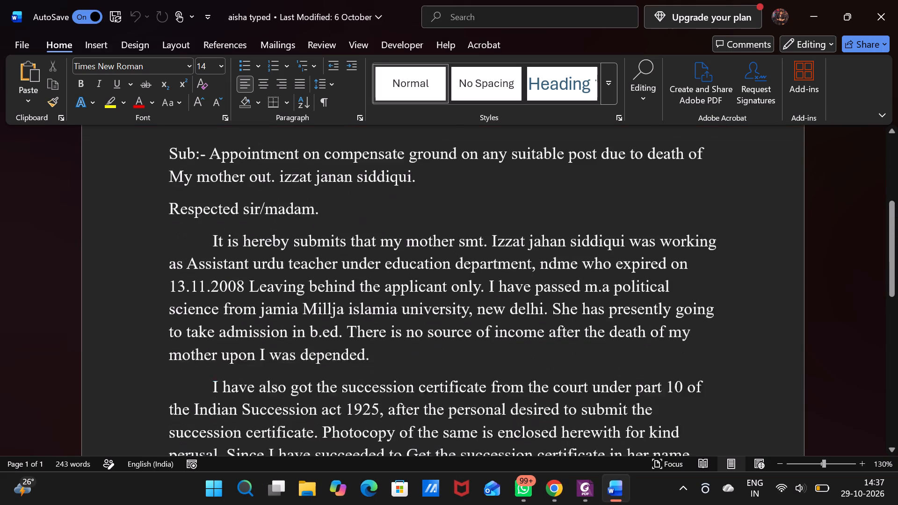
key(Up)
key(Up)
key(Up)
key(Up)
key(Up)
key(Up)
key(Up)
key(Up)
key(Up)
key(Up)
key(Up)
key(Up)
key(Up)
key(Up)
key(Up)
key(Up)
key(Up)
key(Up)
key(Up)
key(Up)
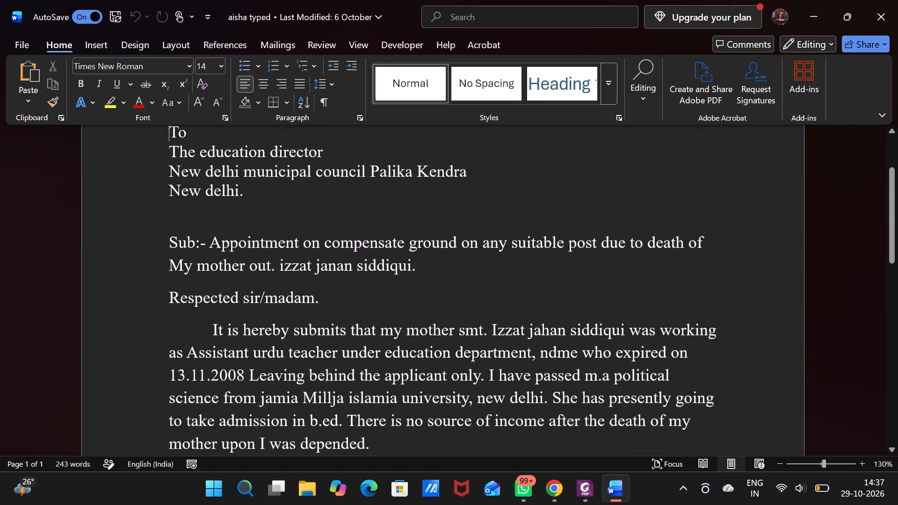
Read the "aisha typed" letter from its subject line through the applicant block and copy note, and close the document.
key(Down)
key(Down)
key(Down)
key(Down)
key(Down)
key(Down)
key(Down)
key(Down)
key(Down)
key(Down)
key(Down)
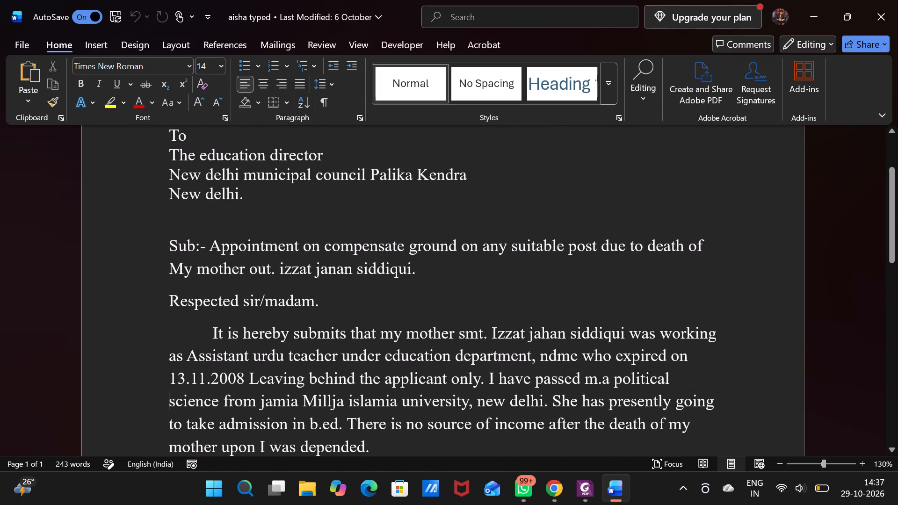
key(Down)
key(Down)
key(Down)
key(Down)
key(Down)
key(Down)
key(Down)
key(Down)
key(Down)
key(Down)
key(Down)
key(Down)
key(Down)
key(Down)
key(Down)
key(Down)
key(Down)
key(Down)
key(Down)
key(Down)
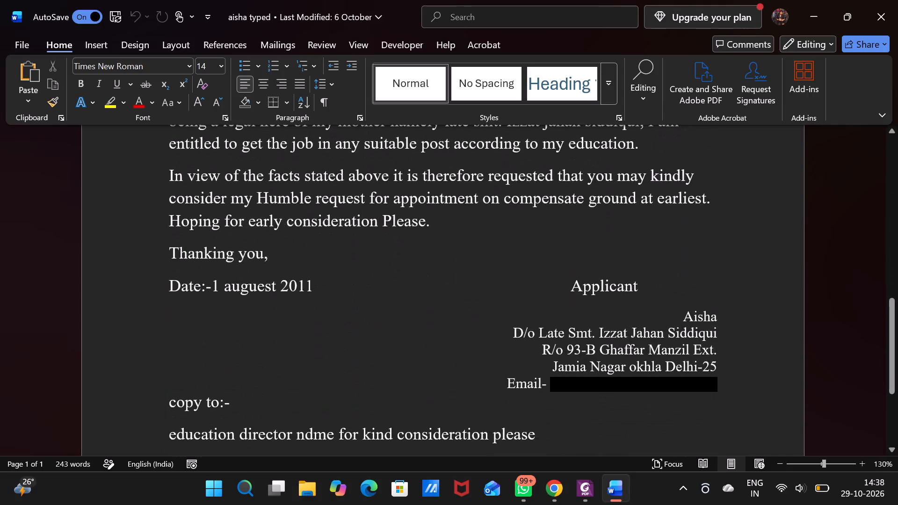
click(877, 18)
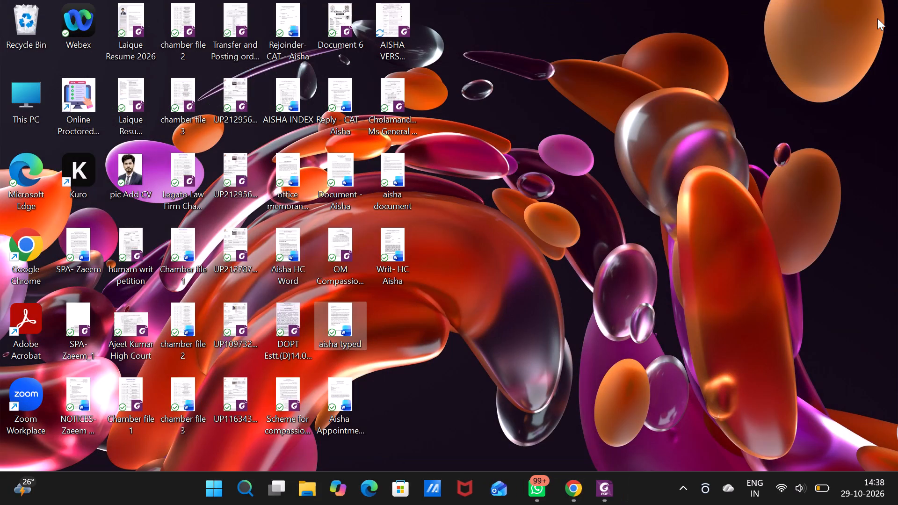
Open the "Aisha Appointment of compassionated ground" document, read the NDMC reply through the end of the page, and close it.
double_click(342, 408)
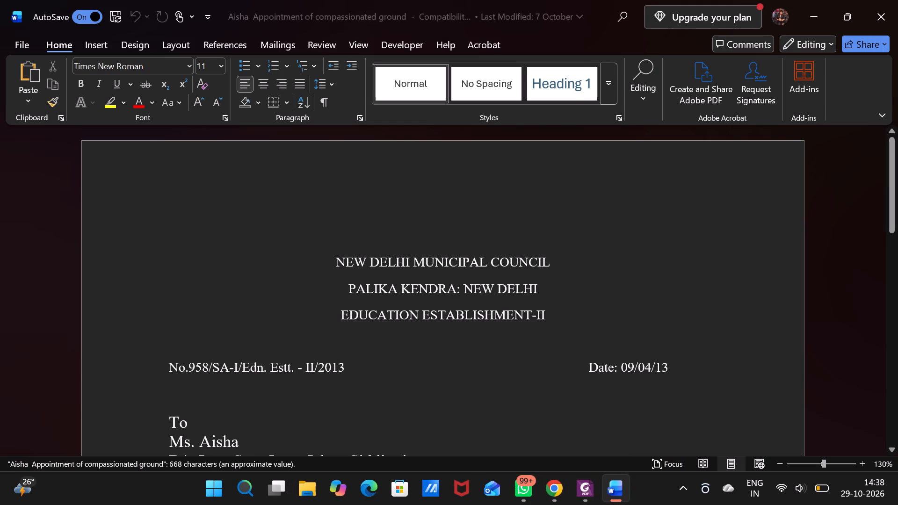
key(Down)
key(Down)
key(Down)
key(Down)
key(Down)
key(Down)
key(Down)
key(Down)
key(Down)
key(Down)
key(Down)
key(Down)
key(Down)
key(Down)
key(Down)
key(Down)
key(Down)
key(Down)
key(Down)
key(Down)
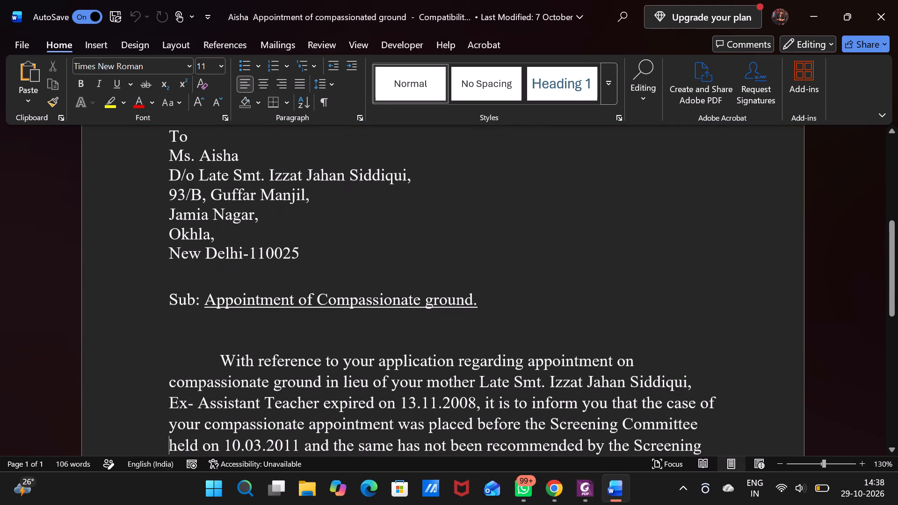
key(Down)
key(Down)
key(Down)
key(Down)
key(Down)
key(Down)
key(Down)
key(Down)
key(Down)
key(Down)
key(Down)
key(Down)
key(Down)
key(Down)
key(Down)
key(Down)
key(Down)
key(Down)
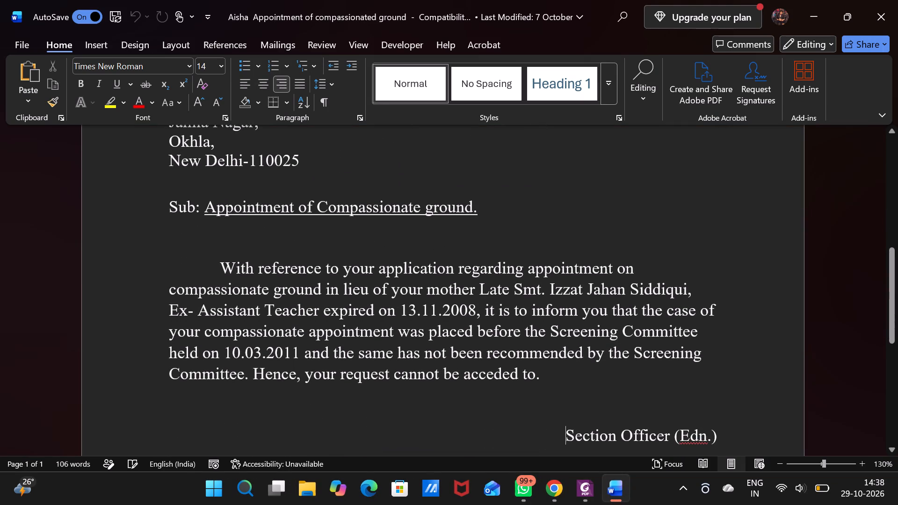
key(Down)
key(Down)
key(Down)
triple_click(890, 441)
click(890, 441)
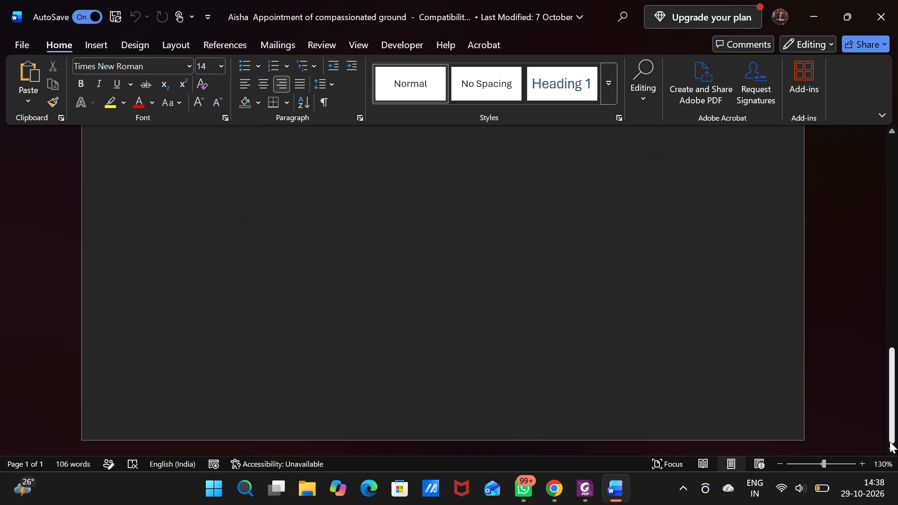
click(878, 19)
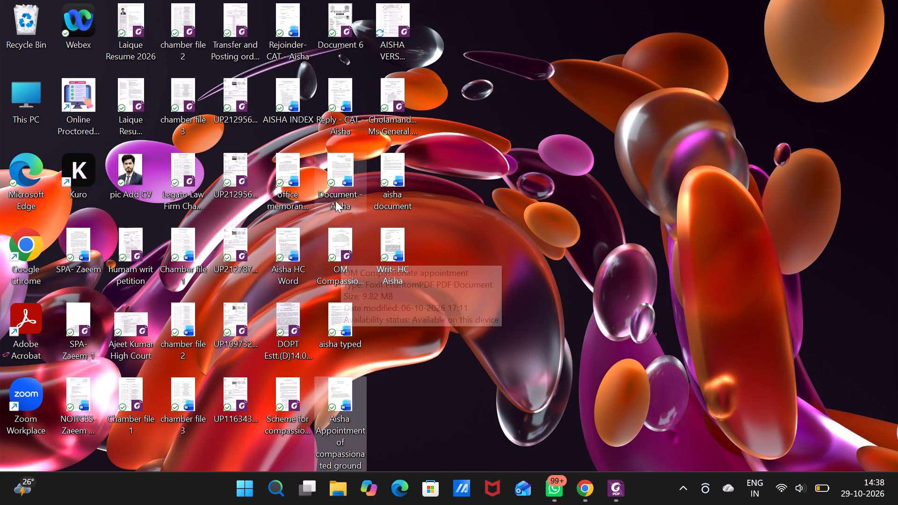
Open the "Document - Aisha" file from the desktop and read the Fund Branch final withdrawal page down to the office order.
double_click(339, 180)
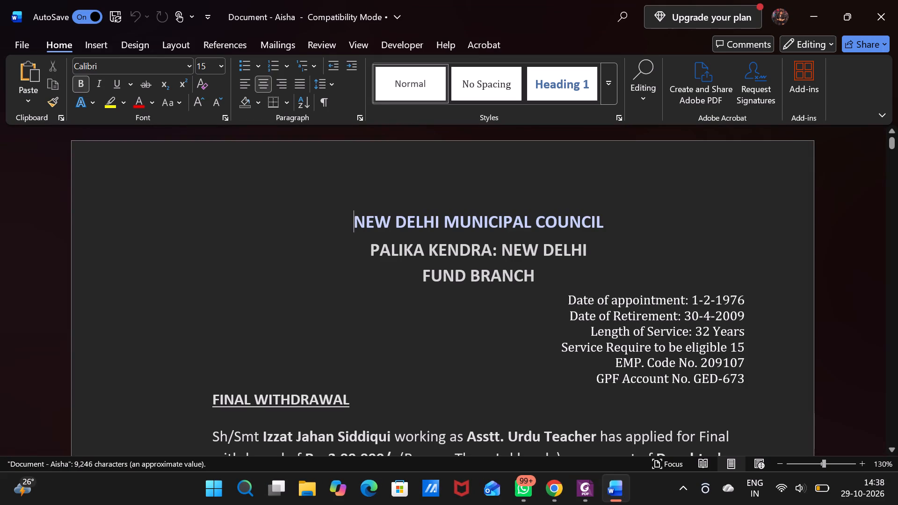
key(Down)
key(Down)
key(Down)
key(Down)
key(Down)
key(Down)
key(Down)
key(Down)
key(Down)
key(Down)
key(Down)
key(Down)
key(Down)
key(Down)
key(Down)
key(Down)
key(Down)
key(Down)
key(Down)
key(Down)
key(Down)
key(Down)
key(Down)
key(Down)
key(Down)
key(Down)
key(Down)
key(Down)
key(Down)
key(Down)
key(Down)
key(Down)
key(Down)
key(Down)
key(Down)
key(Down)
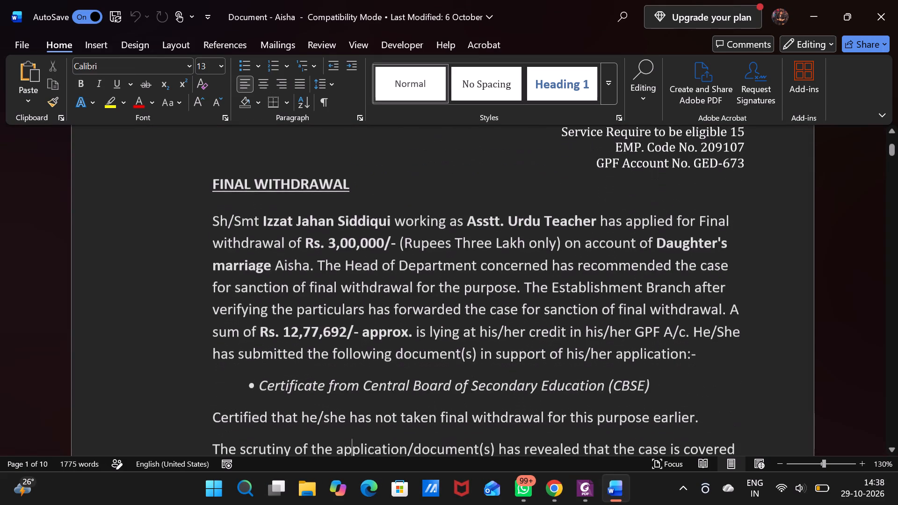
key(Down)
key(Down)
key(Down)
key(Down)
key(Down)
key(Down)
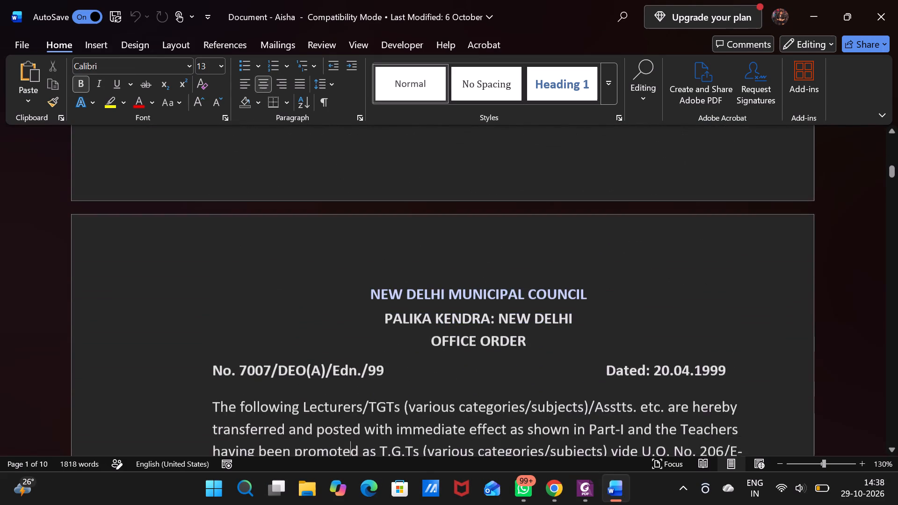
Read the 20.04.1999 transfer office order through its posting table and copy list, and close the document.
key(Down)
key(Down)
key(Down)
key(Down)
key(Down)
key(Down)
key(Down)
key(Down)
key(Down)
key(Down)
key(Down)
key(Down)
key(Down)
key(Down)
key(Down)
key(Down)
key(Down)
key(Down)
key(Down)
key(Down)
key(Down)
key(Down)
key(Down)
key(Down)
key(Down)
key(Down)
key(Down)
key(Down)
key(Down)
key(Down)
key(Down)
key(Down)
key(Down)
key(Down)
key(Down)
key(Down)
key(Down)
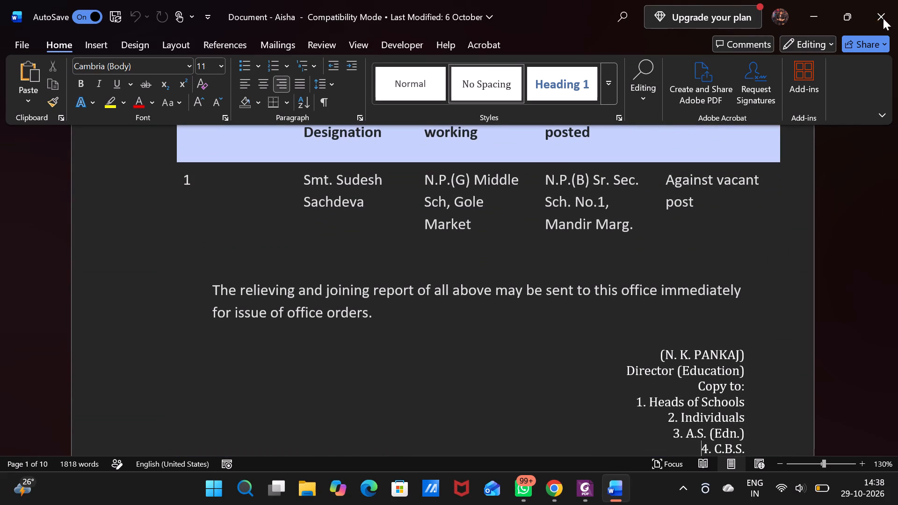
click(890, 20)
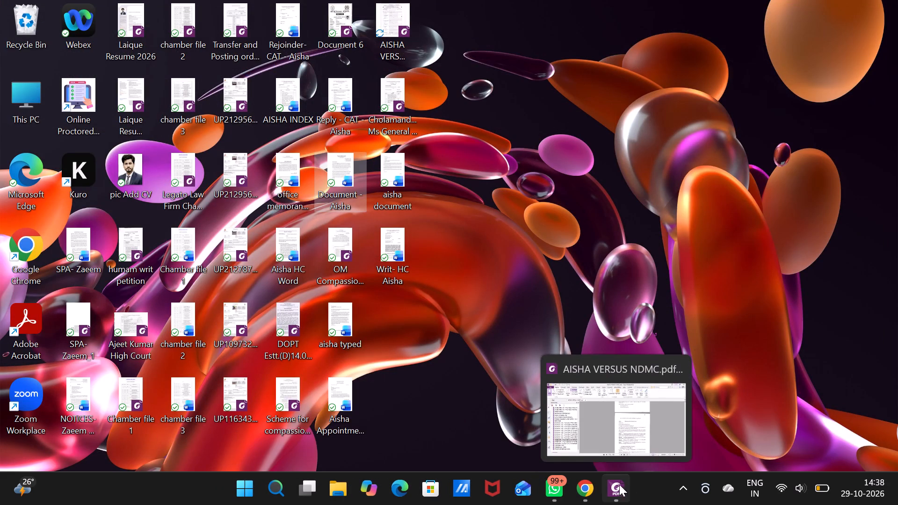
Switch to the AISHA VERSUS NDMC PDF in Foxit PhantomPDF and go back through the scheme pages to the Office Memorandum numbered 165.
click(616, 430)
click(658, 355)
key(Up)
key(Up)
key(Up)
key(Up)
key(Up)
key(Up)
key(Up)
key(Up)
key(Up)
key(Up)
key(Up)
key(Up)
key(Up)
key(Up)
key(Up)
key(Up)
key(Up)
key(Up)
key(Up)
key(Up)
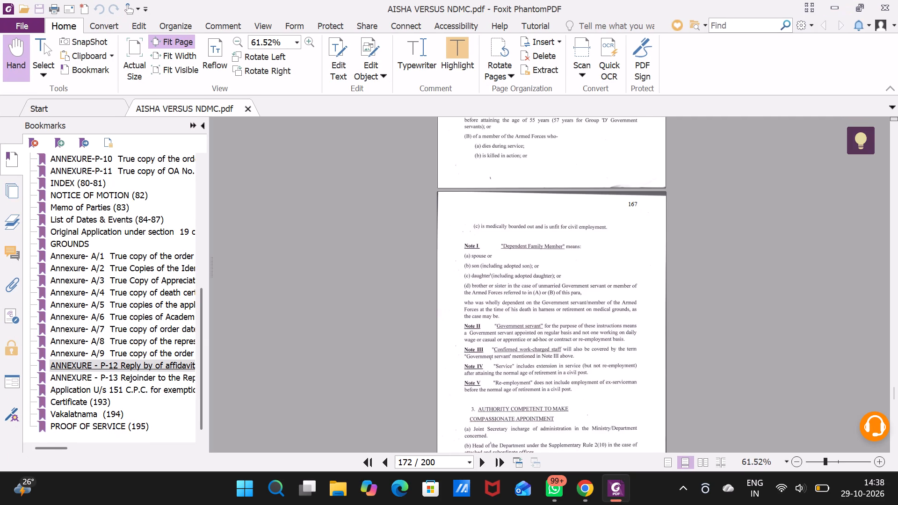
key(Up)
key(Up)
key(Up)
key(Up)
key(Up)
key(Up)
key(Up)
key(Up)
key(Up)
key(Up)
key(Up)
key(Up)
key(Up)
key(Up)
key(Up)
key(Up)
key(Up)
key(Up)
key(Up)
key(Up)
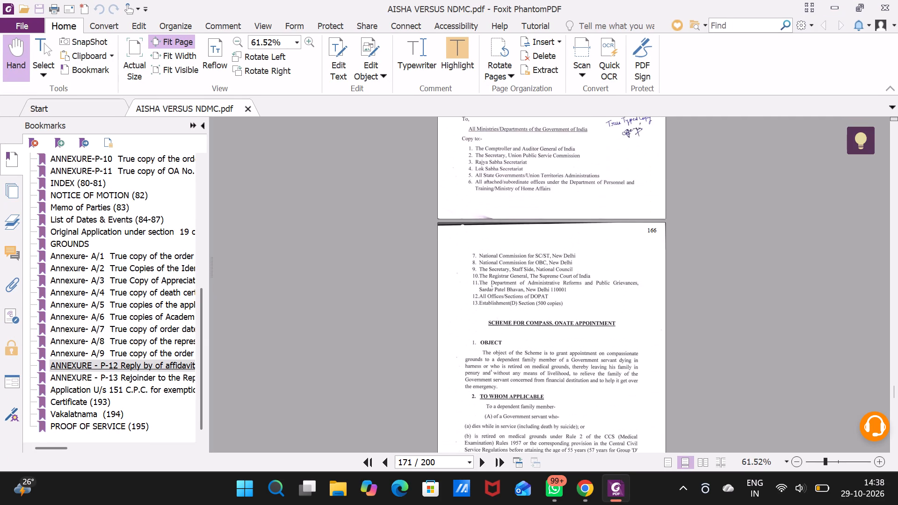
key(Up)
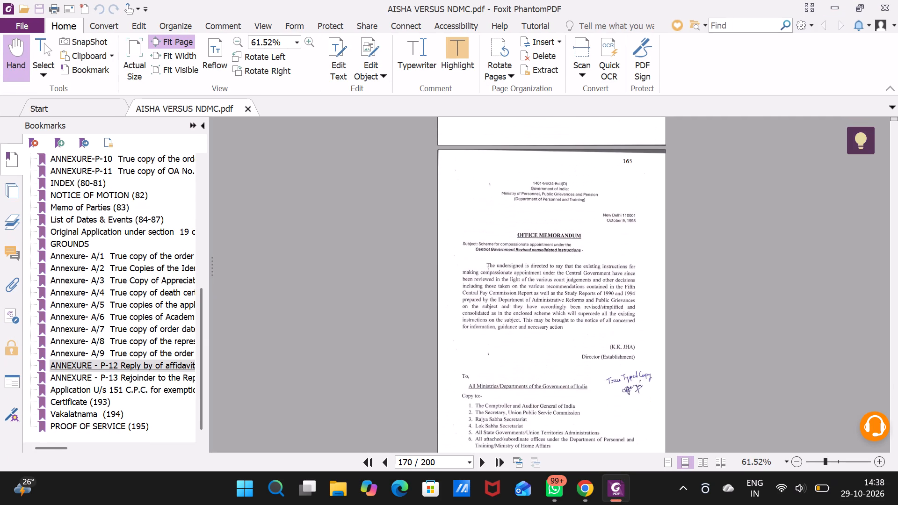
Enlarge the October 9, 1998 Office Memorandum to 125% and examine its heading, subject line and body text.
ctrl+scroll(633, 307, up, 4)
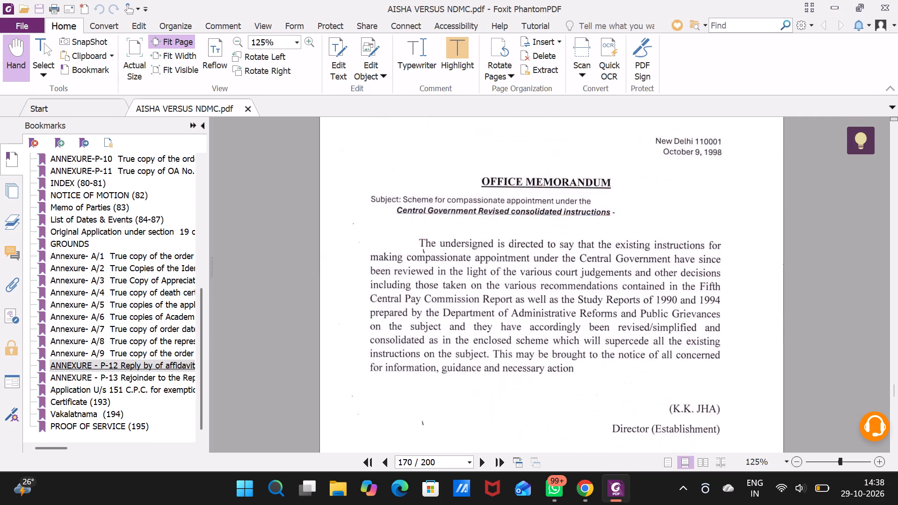
key(Up)
key(Up)
key(Up)
key(Up)
key(Down)
key(Down)
key(Down)
key(Down)
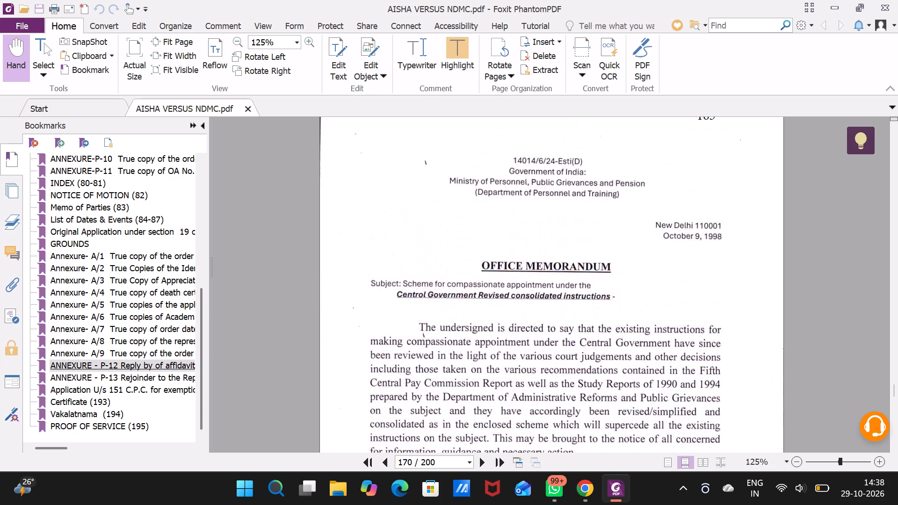
key(Down)
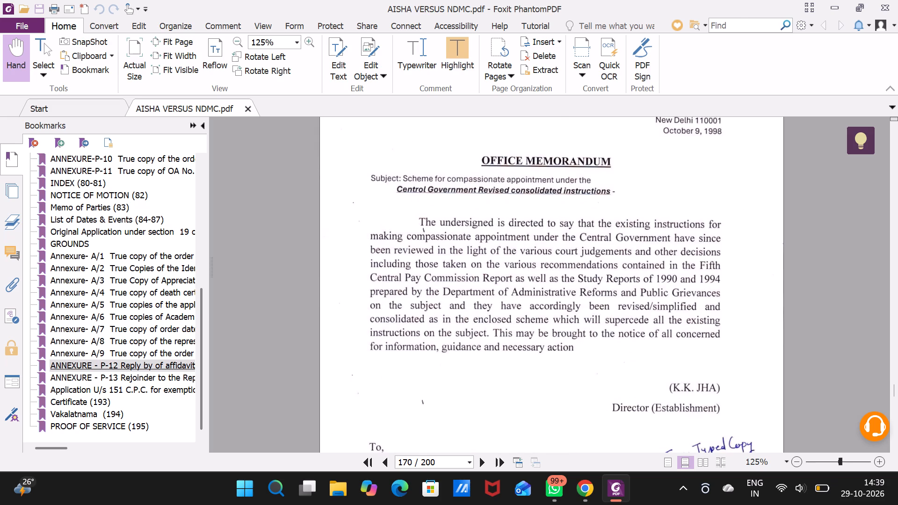
key(Down)
key(Up)
key(Up)
key(Up)
key(Up)
key(Up)
key(Up)
key(Up)
key(Up)
Read the Office Memorandum from its signature block through the copy list to the compassionate appointment scheme's Object and To Whom Applicable sections.
key(Down)
key(Down)
key(Down)
key(Down)
key(Down)
key(Down)
key(Down)
key(Down)
key(Down)
key(Down)
key(Down)
key(Down)
key(Down)
key(Down)
key(Down)
key(Down)
key(Down)
key(Down)
key(Down)
key(Down)
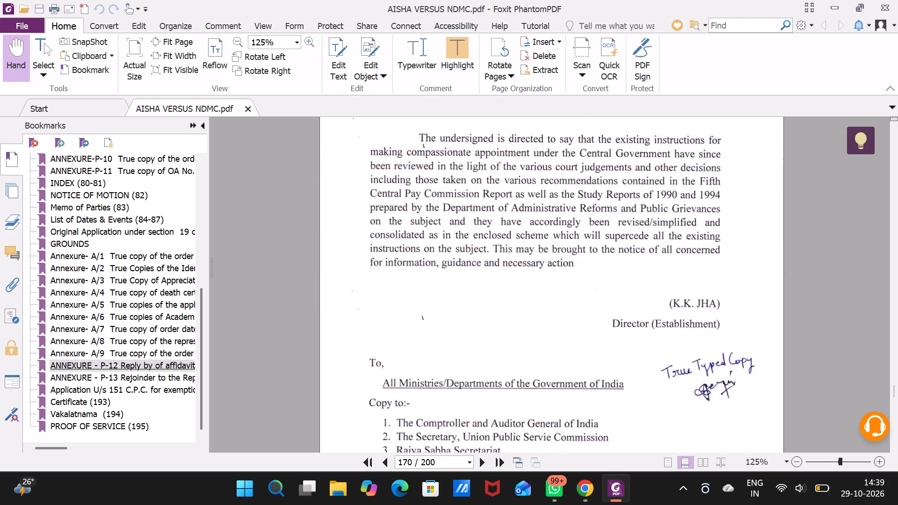
key(Down)
key(Down)
key(Down)
key(Down)
key(Down)
key(Down)
key(Down)
key(Down)
key(Down)
key(Down)
key(Down)
key(Down)
key(Down)
key(Down)
key(Down)
key(Down)
key(Down)
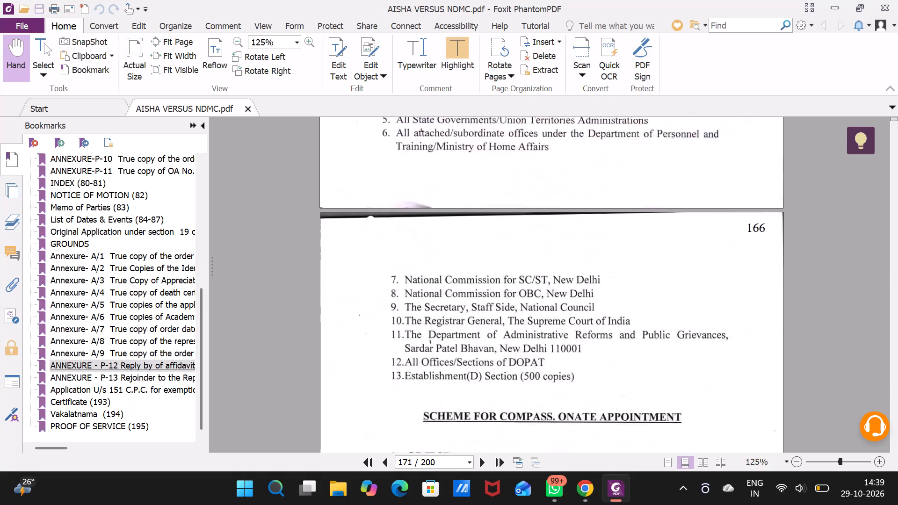
key(Down)
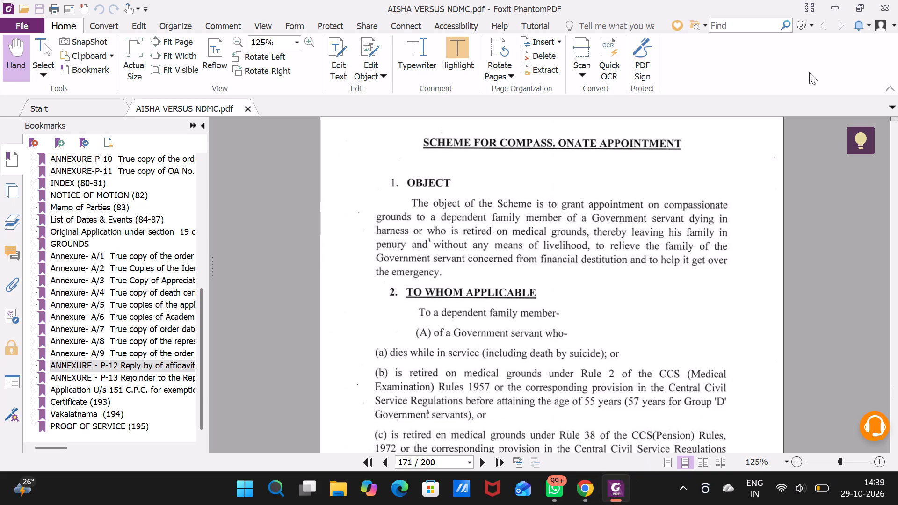
Minimize the PDF, open the "aisha document" file from the desktop to check its contents, and close it.
click(825, 6)
click(477, 338)
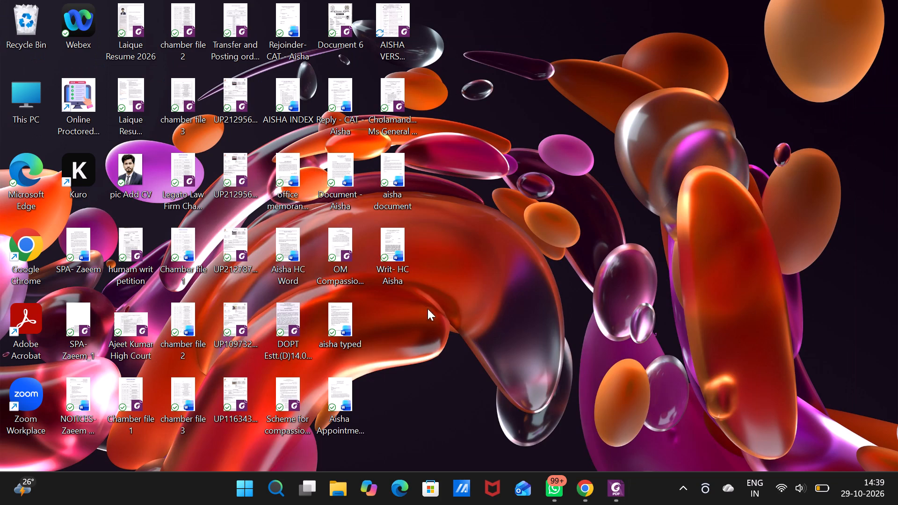
double_click(396, 173)
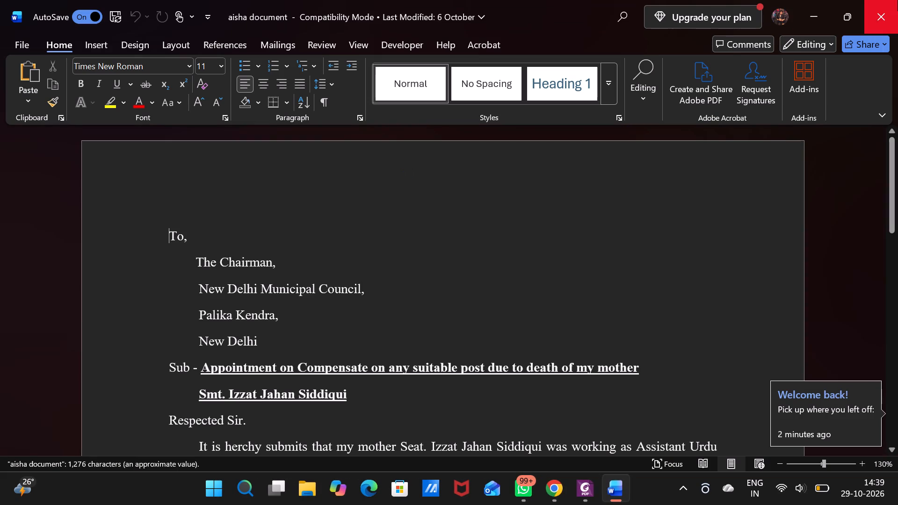
click(880, 8)
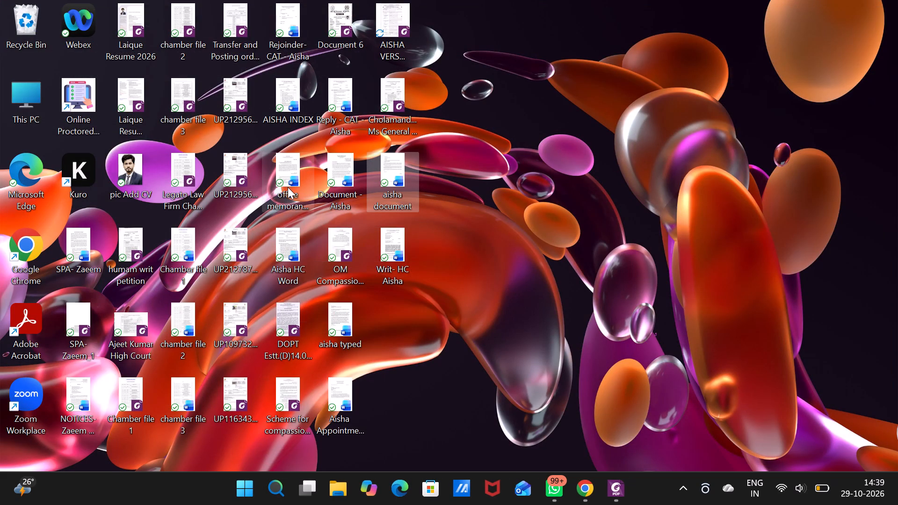
Open the "office memorandam aisha" file from the desktop and read it from the memorandum heading down to the scheme's Object section.
double_click(288, 184)
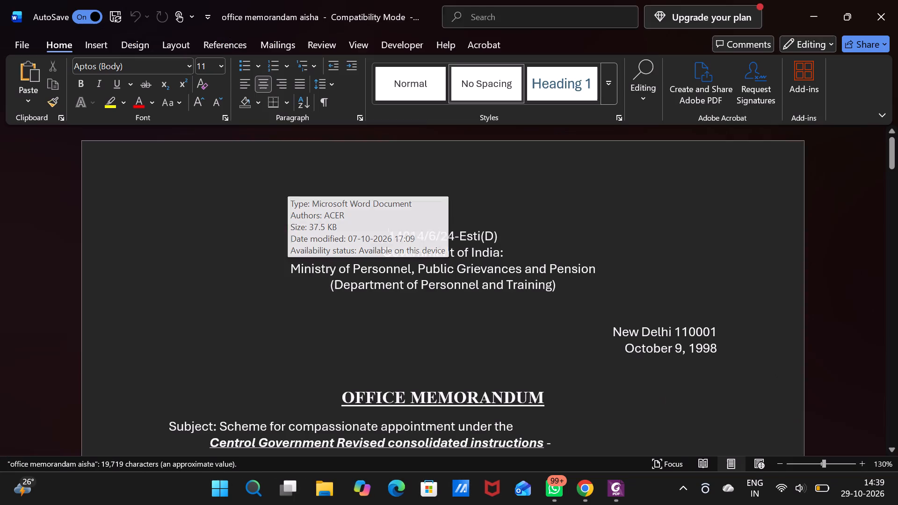
key(Down)
key(Down)
key(Down)
key(Down)
key(Down)
key(Down)
key(Down)
key(Down)
key(Down)
key(Down)
key(Down)
key(Down)
key(Down)
key(Down)
key(Down)
key(Down)
key(Down)
key(Down)
key(Down)
key(Down)
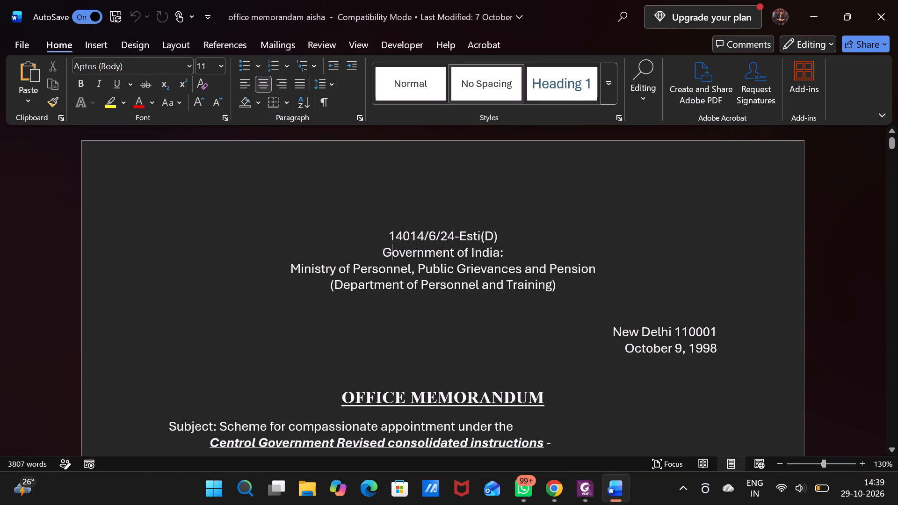
key(Down)
key(Down)
key(Down)
key(Down)
key(Down)
key(Down)
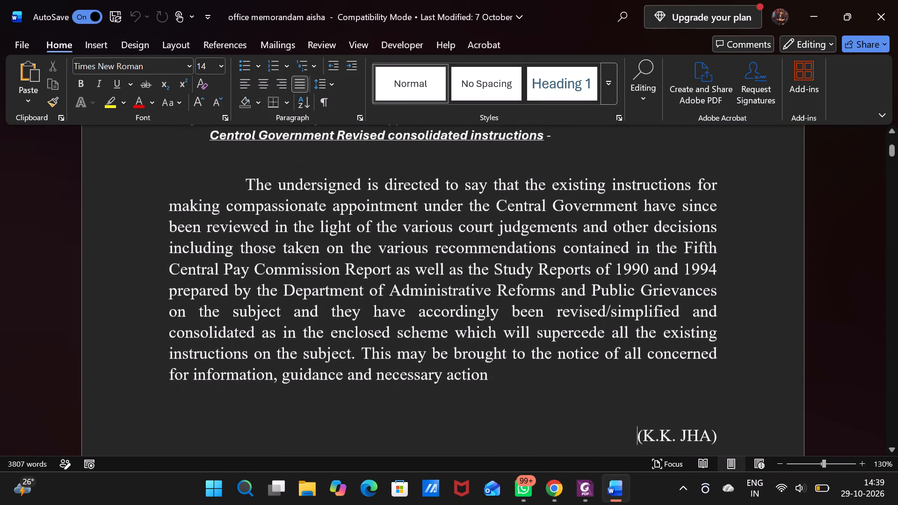
key(Down)
key(Down)
key(Down)
key(Down)
key(Down)
key(Down)
key(Down)
key(Down)
key(Down)
key(Down)
key(Down)
key(Down)
key(Down)
key(Down)
key(Down)
key(Down)
key(Down)
key(Down)
key(Down)
key(Down)
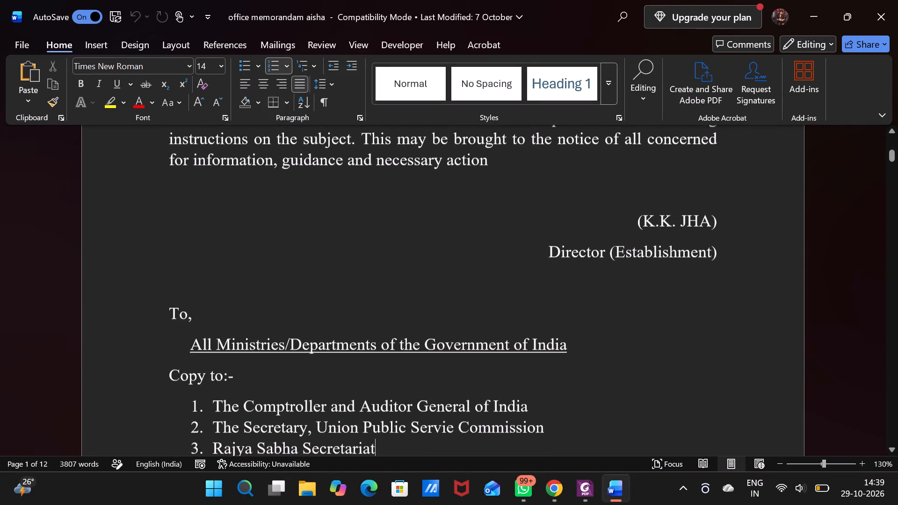
key(Down)
key(Down)
key(Down)
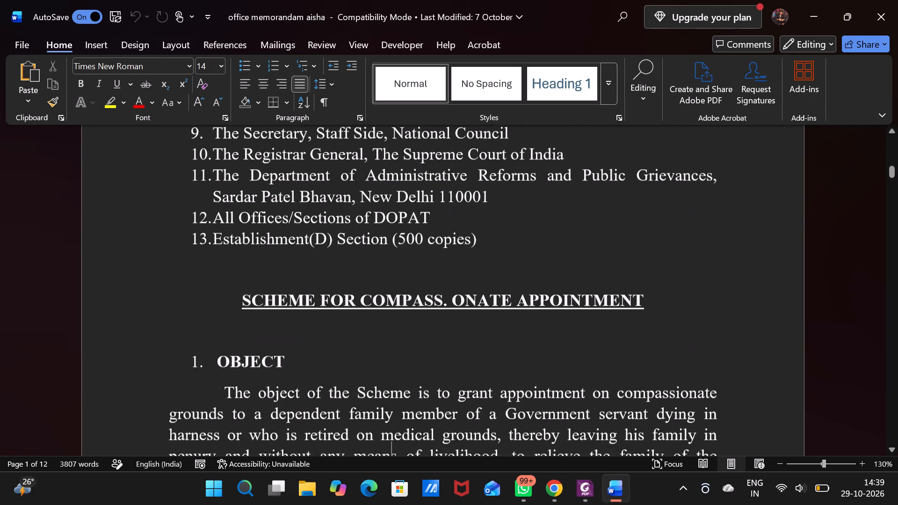
key(Down)
key(Down)
Insert blank lines before the "SCHEME FOR COMPASS. ONATE APPOINTMENT" heading to push it to the top of page 3.
click(243, 236)
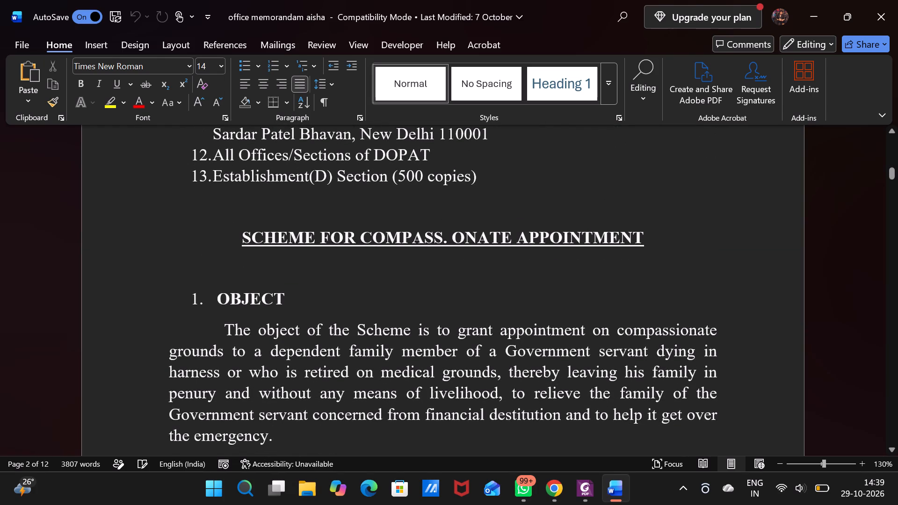
key(Return)
key(Return)
key(Return)
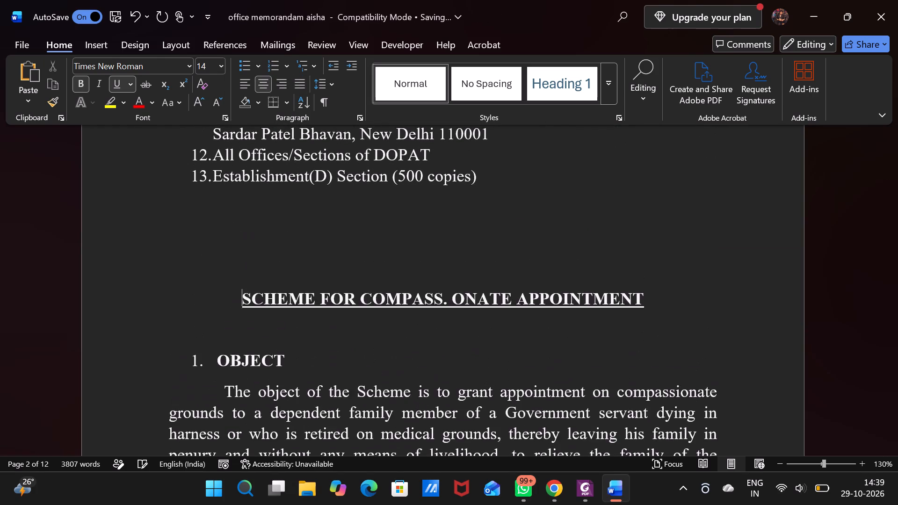
key(Return)
key(Return)
key(Return)
key(Return)
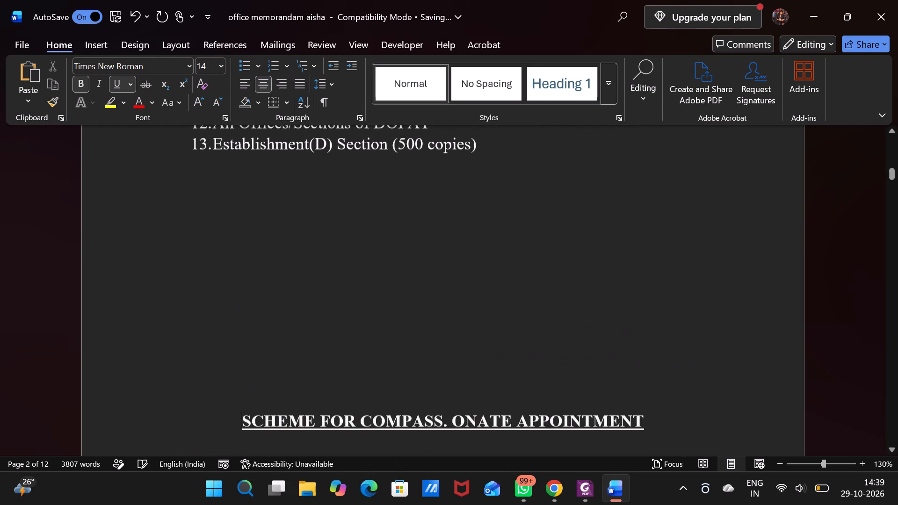
key(Return)
key(Return)
key(Return)
key(Return)
key(Return)
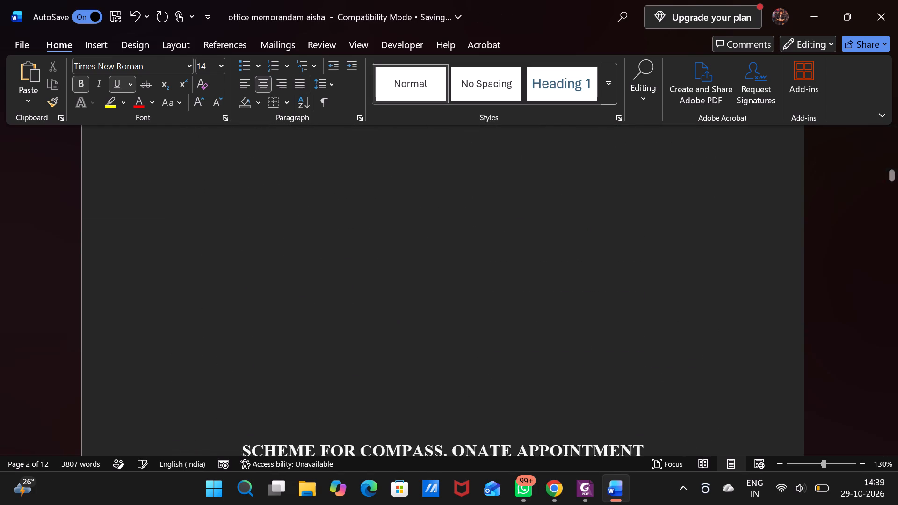
key(Return)
key(Return)
key(Return)
key(Return)
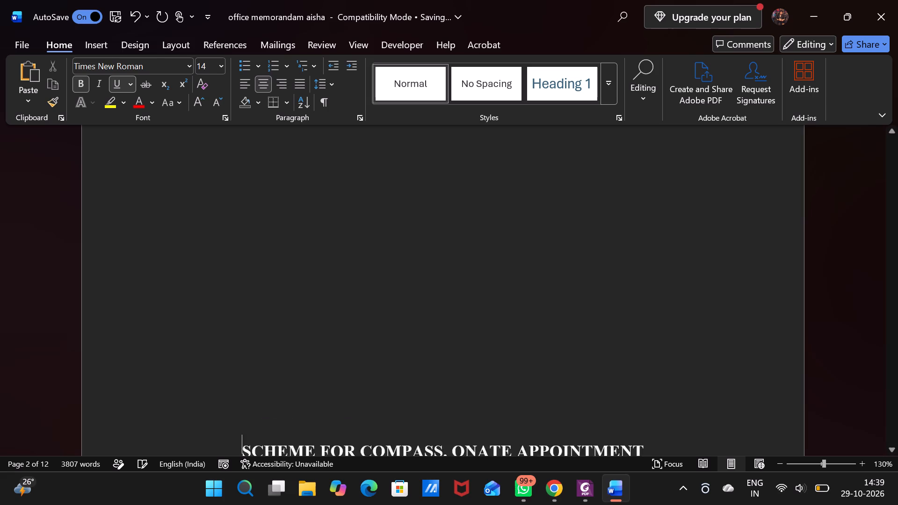
key(Return)
key(Return)
key(Return)
key(Return)
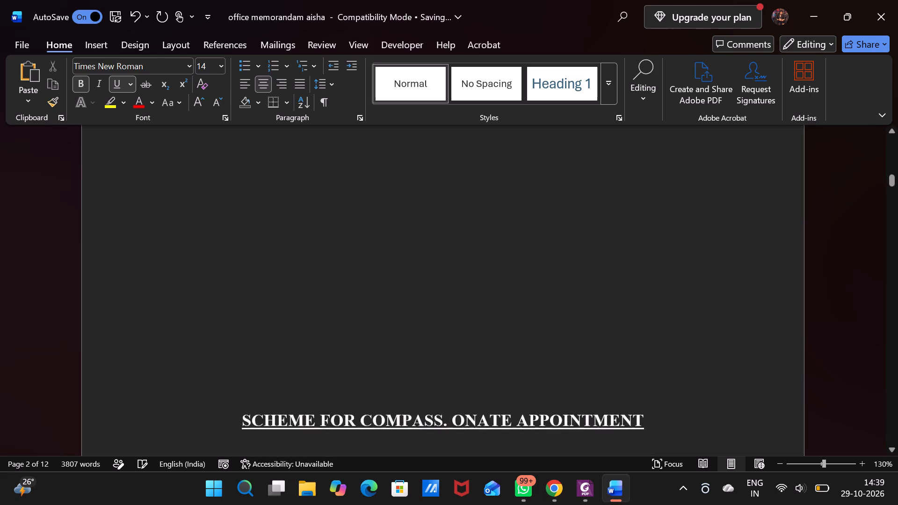
key(Return)
Review the Word memorandum from the "SCHEME FOR COMPASS. ONATE APPOINTMENT" heading on page 3 through to the end of the document.
key(Down)
key(Down)
key(Down)
key(Down)
key(Down)
key(Down)
key(Down)
key(Down)
key(Down)
key(Down)
key(Down)
key(Down)
key(Down)
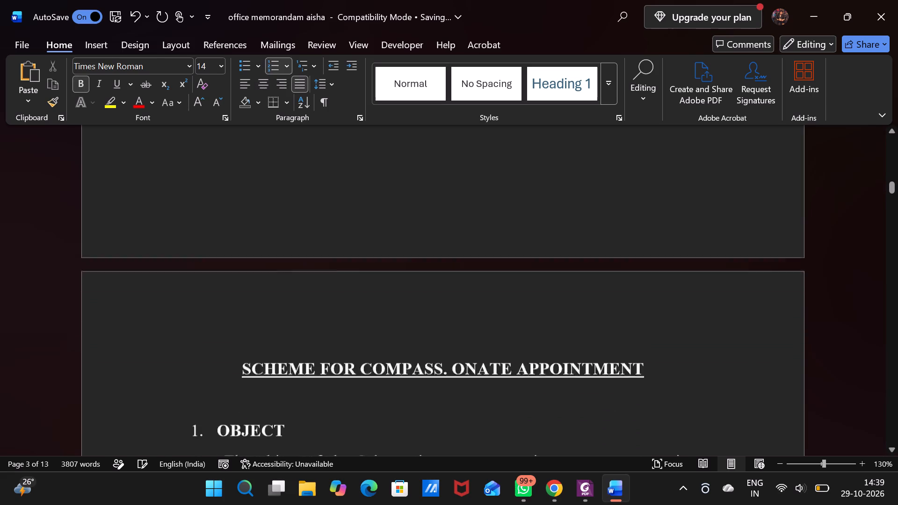
key(Down)
key(Down)
key(Down)
key(Down)
key(Down)
key(Down)
key(Down)
key(Down)
key(Down)
key(Down)
key(Down)
key(Down)
key(Down)
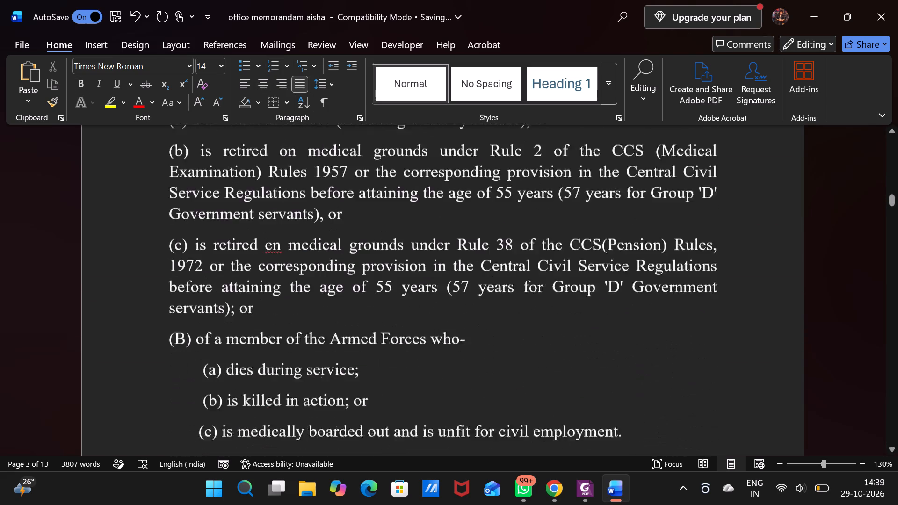
key(Down)
key(Down)
key(Down)
key(Down)
key(Down)
key(Down)
key(Down)
key(Down)
key(Down)
key(Down)
key(Down)
key(Down)
key(Down)
key(Down)
key(Down)
key(Down)
key(Down)
key(Down)
key(Down)
key(Down)
key(Down)
key(Down)
key(Down)
key(Down)
key(Down)
key(Down)
key(Down)
key(Down)
key(Down)
key(Down)
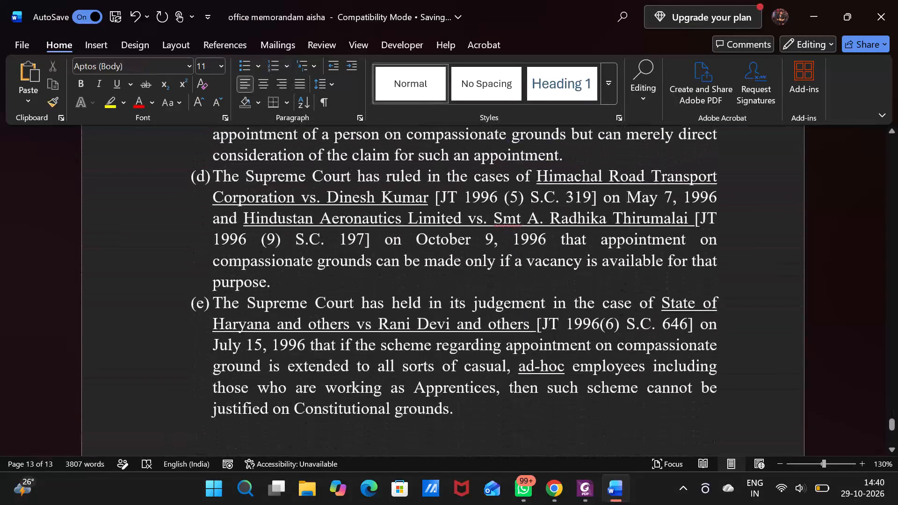
Save the "office memorandam aisha" document.
key(ctrl+s)
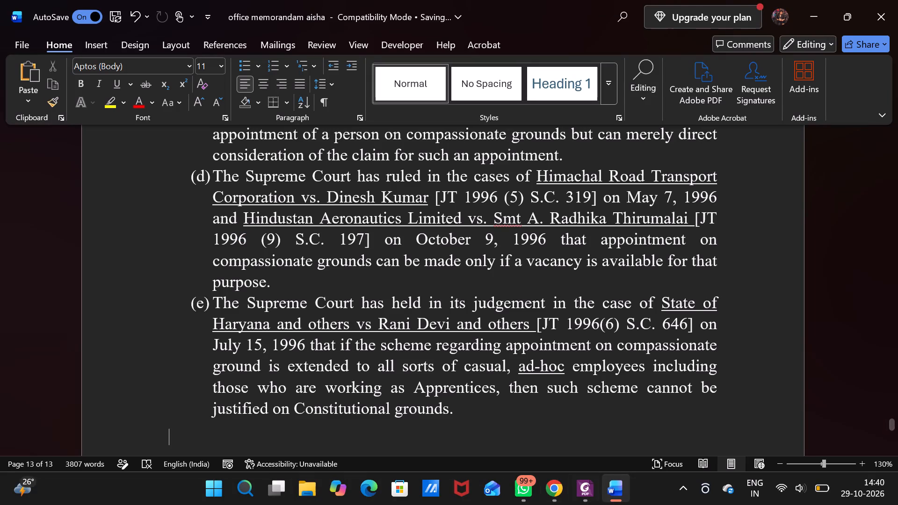
Switch to the AISHA VERSUS NDMC PDF in Foxit PhantomPDF and check the Office Memorandum page, from its copy list back to its heading.
click(583, 433)
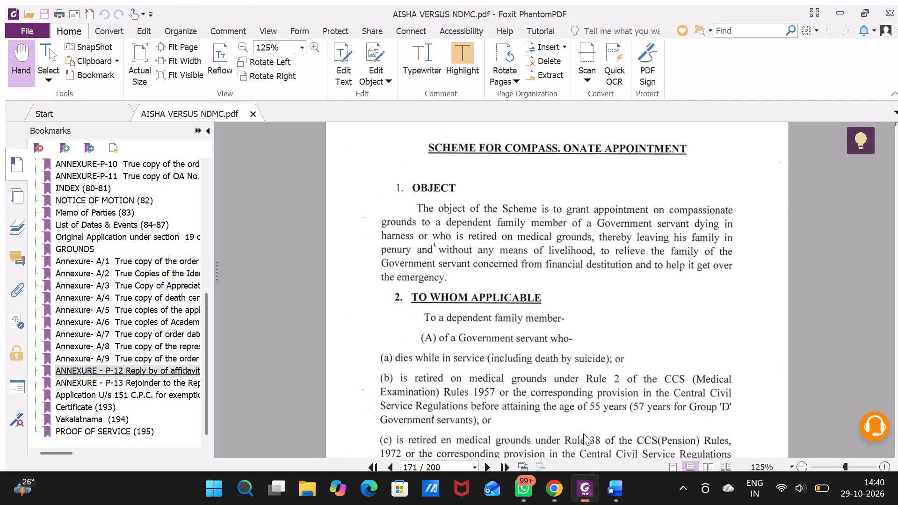
click(607, 332)
key(Up)
key(Up)
key(Up)
key(Up)
key(Up)
key(Up)
key(Up)
key(Up)
key(Up)
key(Up)
key(Up)
key(Up)
key(Up)
key(Up)
key(Up)
key(Up)
key(Up)
key(Up)
key(Up)
key(Up)
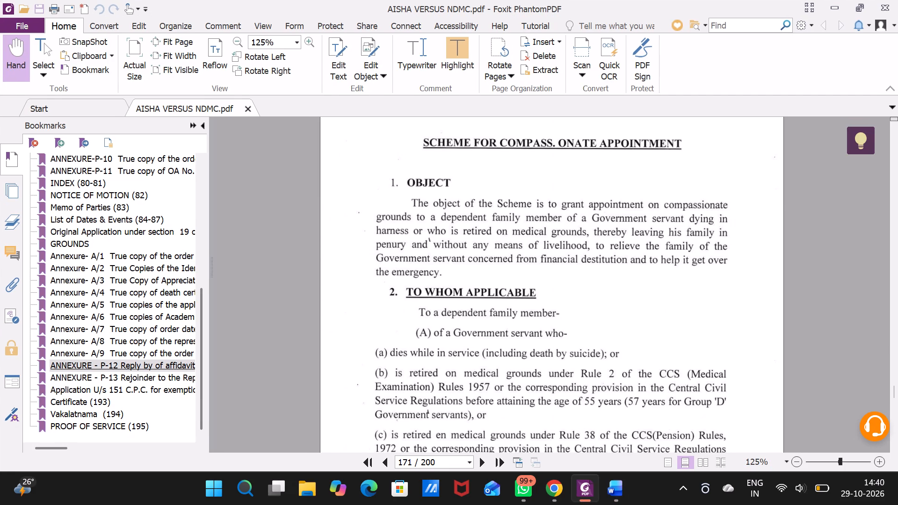
key(Up)
key(Up)
key(Up)
key(Up)
key(Up)
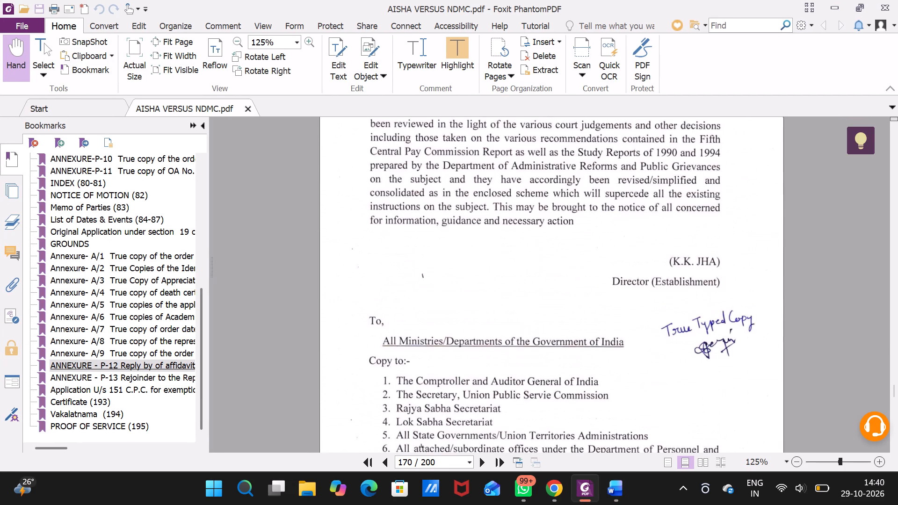
key(Down)
key(Down)
key(Down)
key(Down)
key(Down)
key(Down)
key(Down)
key(Down)
key(Down)
key(Down)
key(Down)
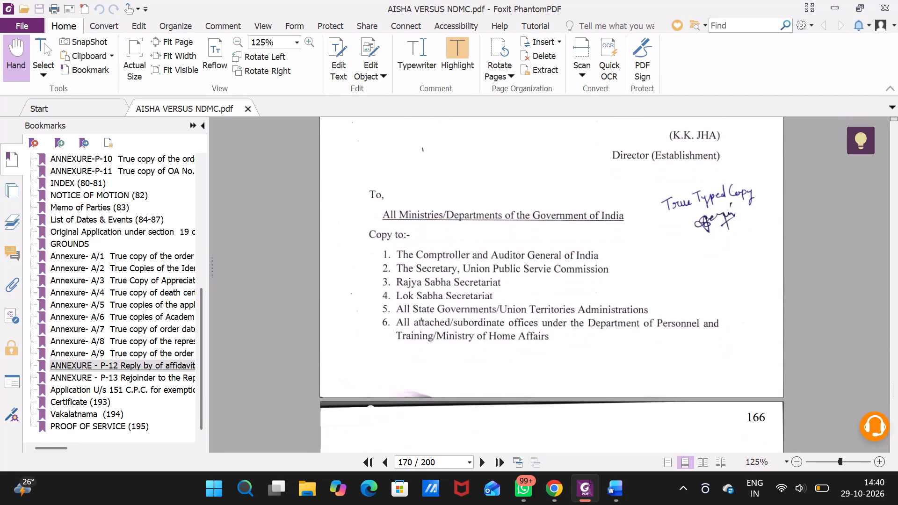
key(Down)
key(Up)
key(Up)
key(Up)
key(Up)
key(Up)
key(Up)
key(Up)
key(Up)
key(Up)
key(Up)
key(Up)
key(Up)
key(Up)
key(Up)
key(Up)
key(Up)
key(Up)
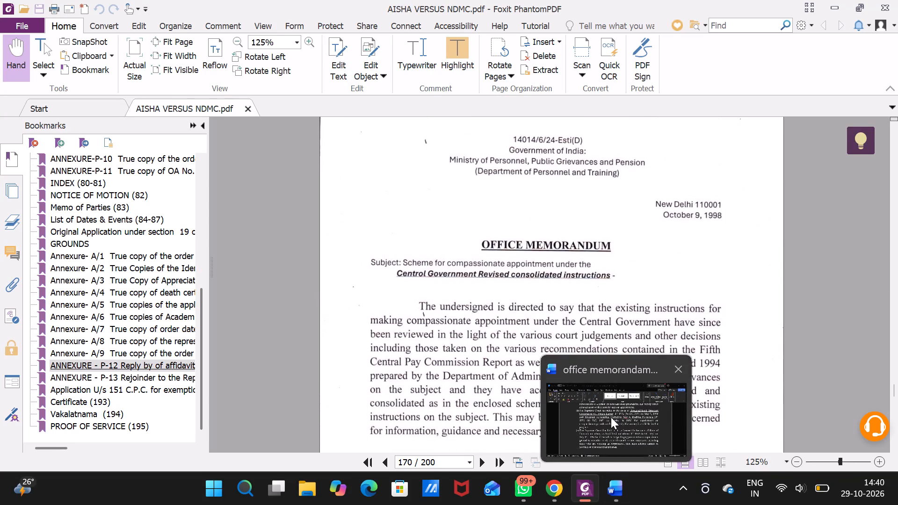
Switch back to the "office memorandam aisha" document in Word, return to its first page and print only page 1.
click(611, 417)
key(Page_Up)
key(Page_Up)
key(Page_Up)
key(Page_Up)
key(Page_Up)
key(Page_Up)
key(Page_Up)
key(Page_Up)
key(Page_Up)
key(Page_Up)
key(Page_Up)
key(Page_Up)
key(Page_Up)
key(Page_Up)
key(Page_Up)
key(Page_Up)
key(Page_Up)
key(Page_Up)
key(Page_Up)
key(Page_Up)
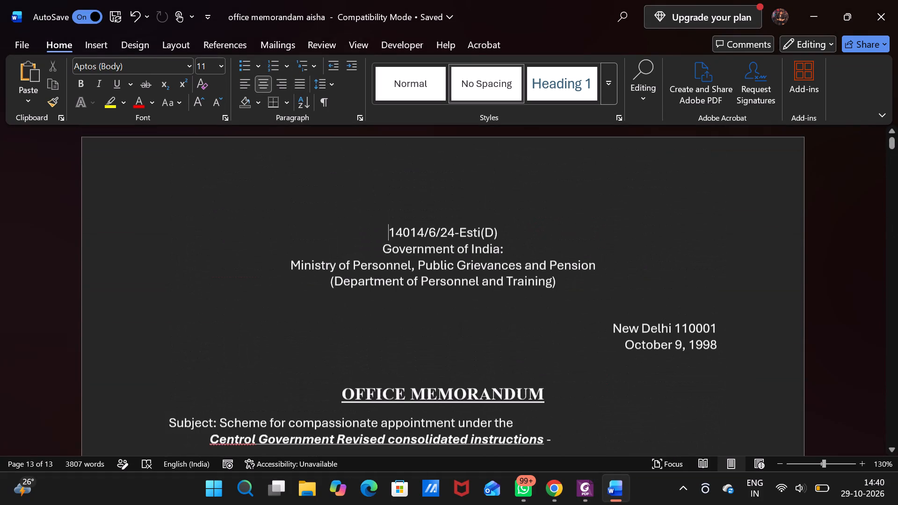
key(Down)
key(ctrl+p)
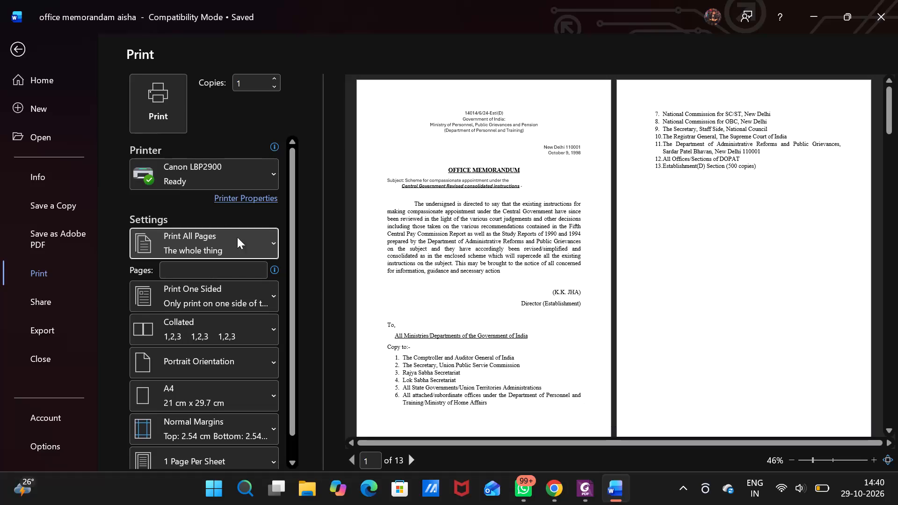
click(205, 269)
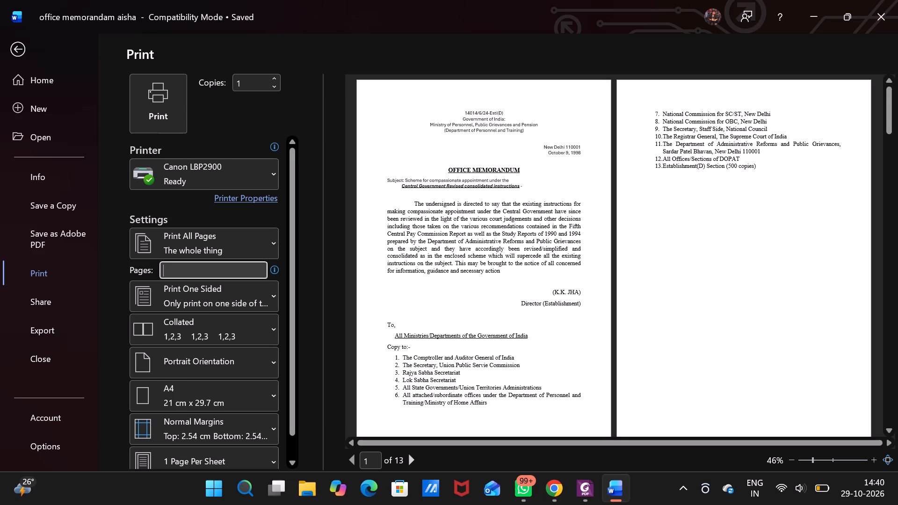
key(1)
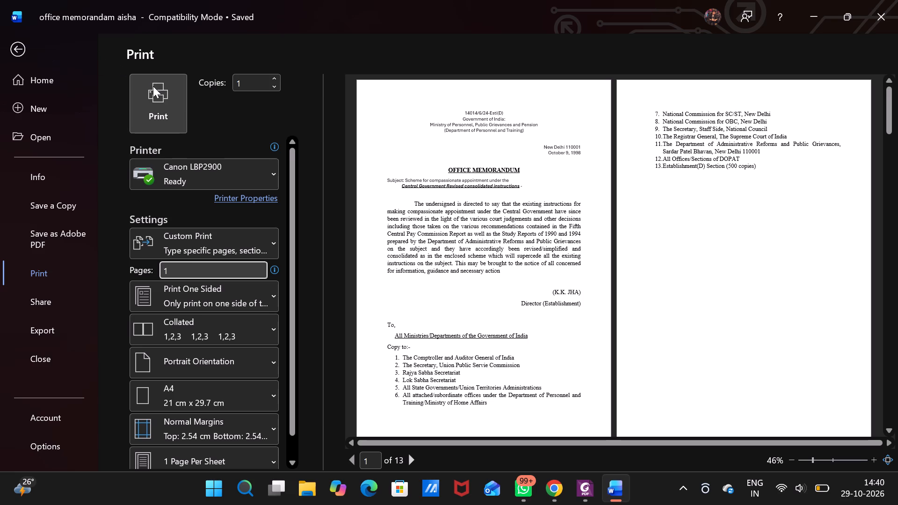
click(155, 90)
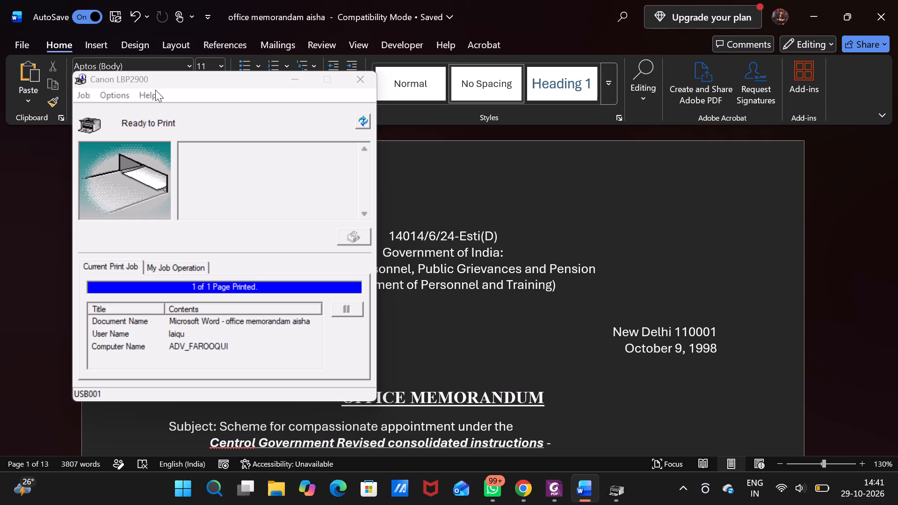
Print only page 2 of the "office memorandam aisha" document.
key(ctrl+p)
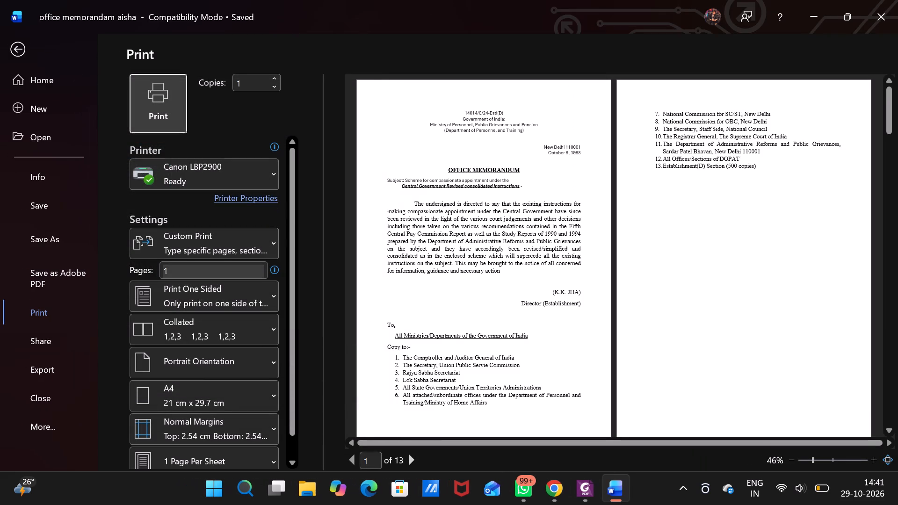
click(203, 263)
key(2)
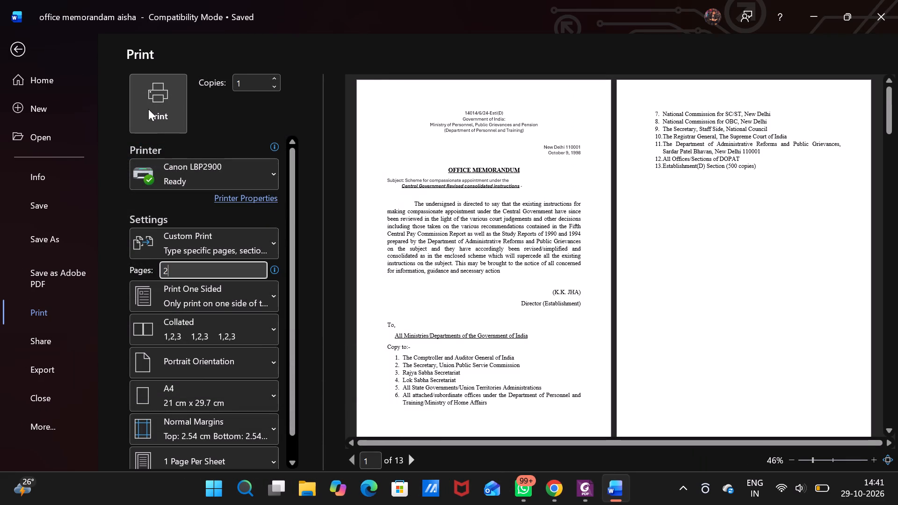
click(148, 109)
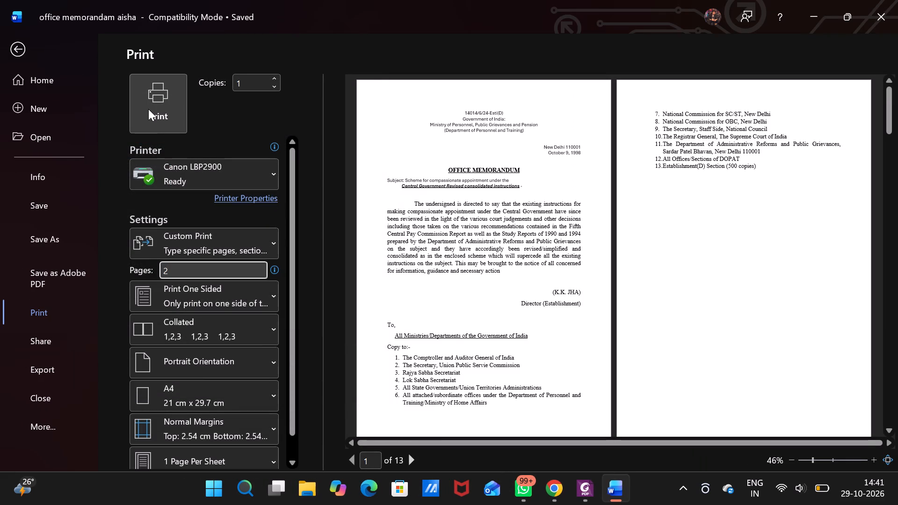
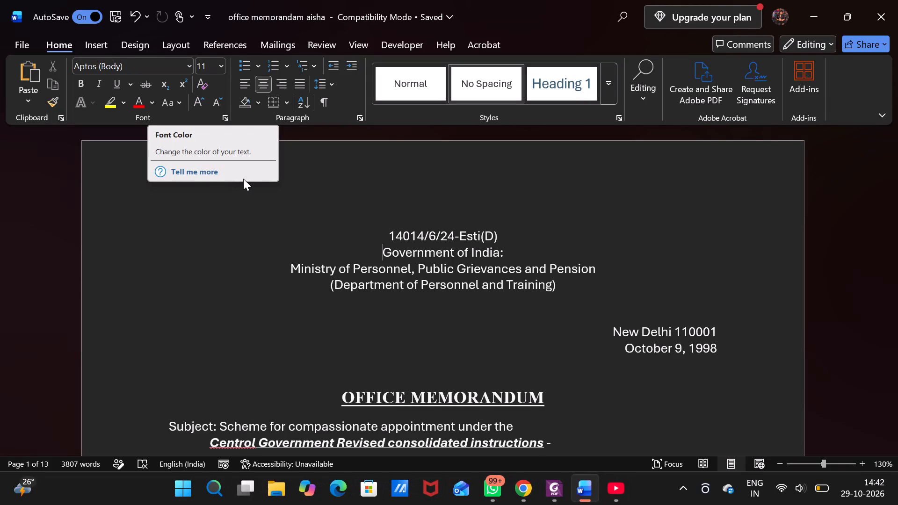
Look through the memorandum from its first page, past the numbered copy list, to the scheme title and OBJECT paragraph on page 3.
key(Down)
key(Down)
key(Down)
key(Down)
key(Down)
key(Down)
key(Down)
key(Down)
key(Down)
key(Down)
key(Down)
key(Down)
key(Down)
key(Down)
key(Down)
key(Down)
key(Down)
key(Down)
key(Down)
key(Down)
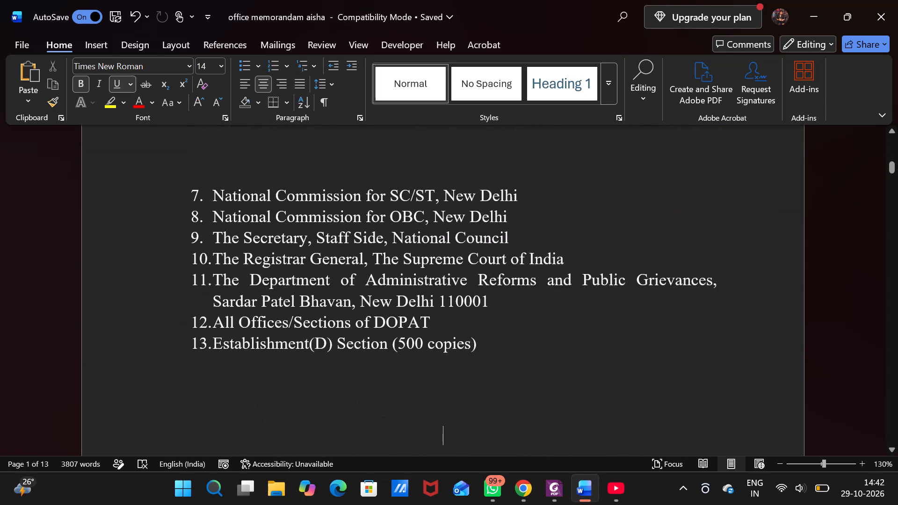
key(Down)
key(Down)
key(Down)
key(Down)
key(Down)
key(Down)
key(Down)
key(Down)
key(Down)
key(Down)
key(Down)
key(Down)
key(Down)
key(Down)
key(Down)
key(Down)
key(Down)
key(Down)
key(Down)
key(Down)
key(Down)
key(Down)
key(Down)
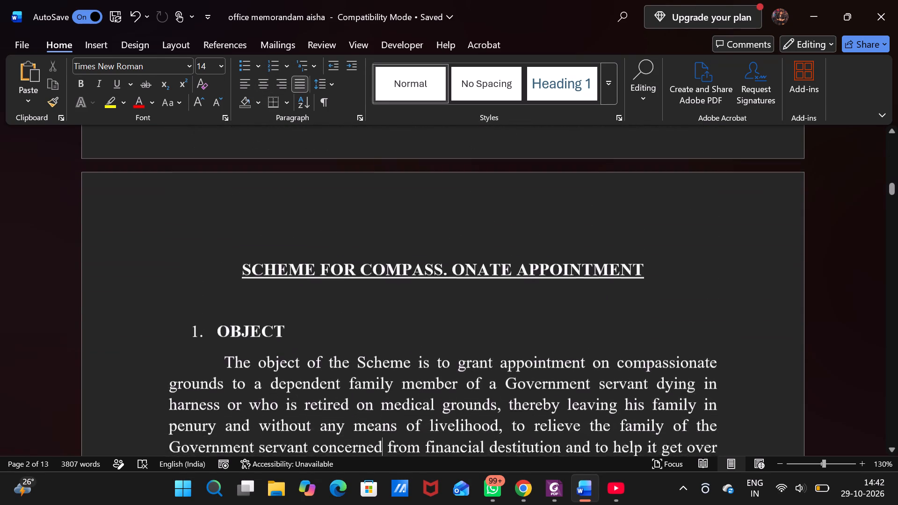
key(Down)
key(Down)
Review page 3 from the TO WHOM APPLICABLE section through the "Dependent Family Member" note to the start of page 4.
ctrl+scroll(306, 214, down, 3)
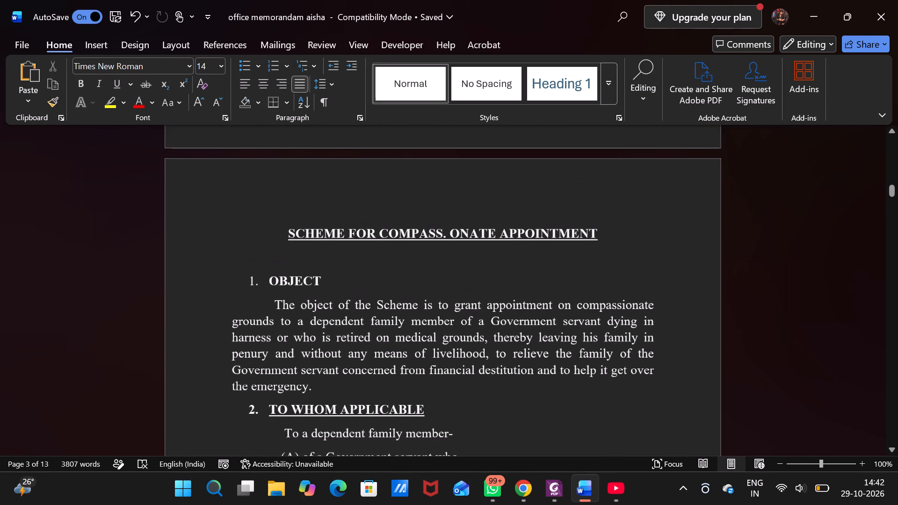
key(Down)
key(Down)
key(Down)
key(Down)
key(Down)
key(Down)
key(Down)
key(Down)
key(Down)
key(Down)
key(Down)
key(Down)
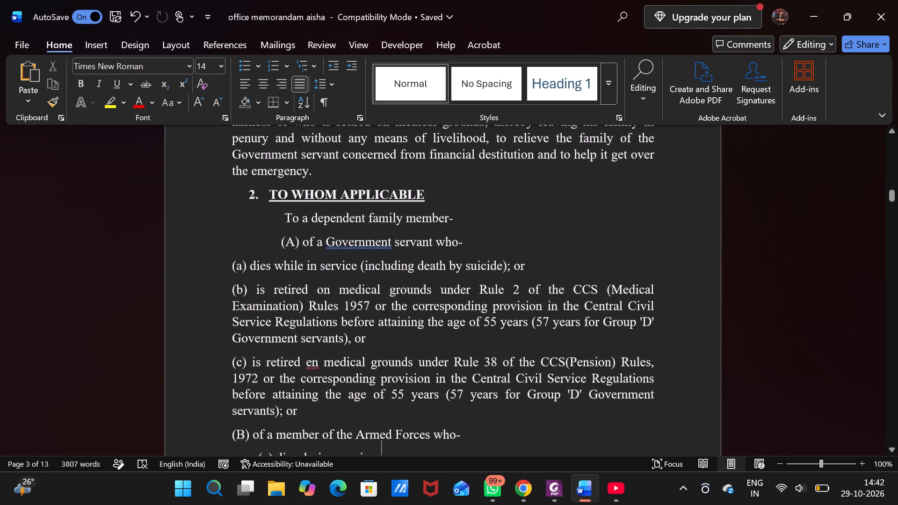
key(Down)
key(Down)
key(Down)
key(Down)
key(Down)
key(Down)
key(Down)
key(Down)
key(Down)
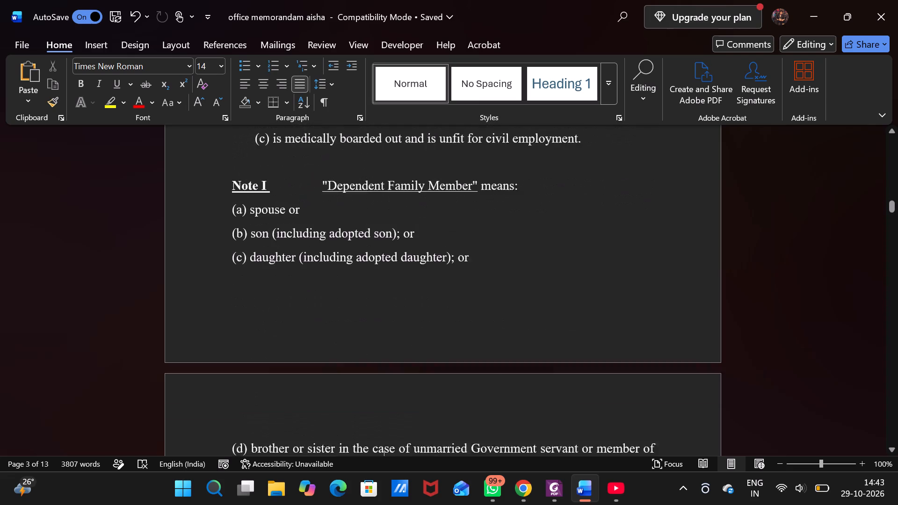
key(Up)
key(Up)
key(Up)
key(Up)
key(Up)
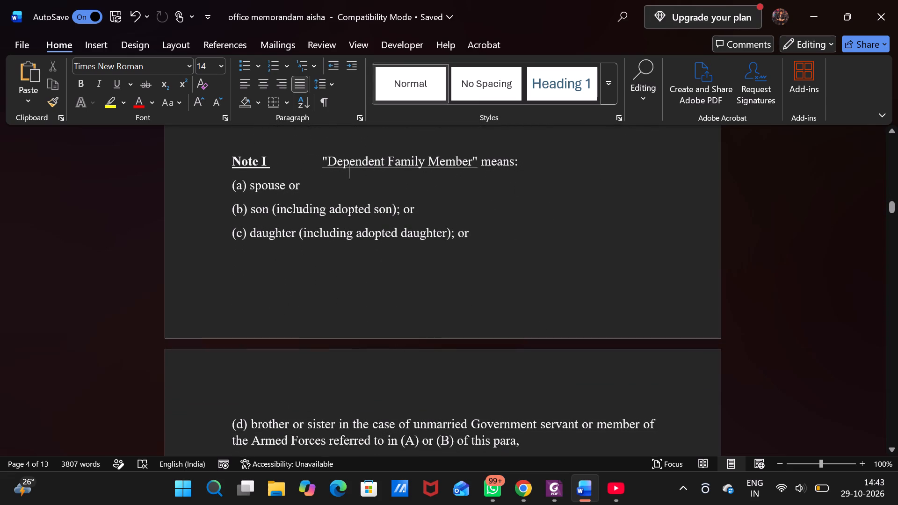
key(Up)
key(Up)
key(Up)
key(Up)
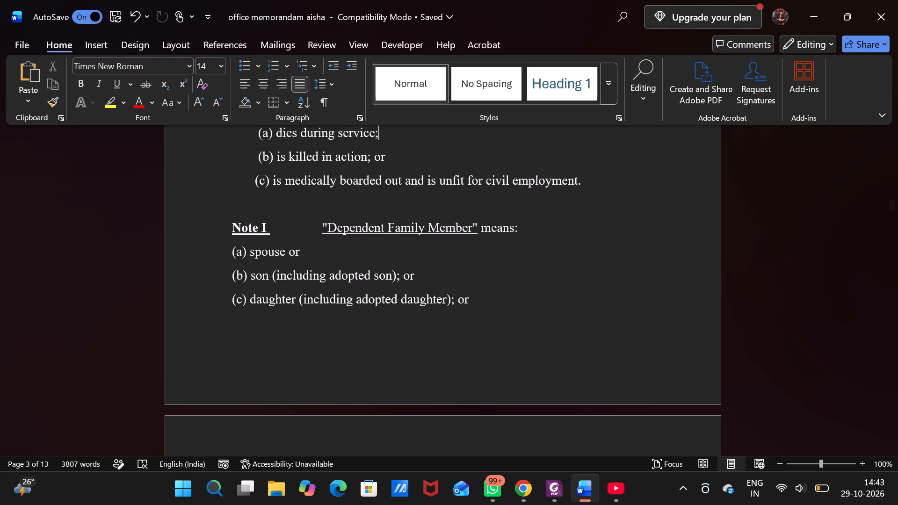
key(Down)
key(Up)
key(Up)
key(Up)
key(Up)
key(Up)
key(Up)
key(Up)
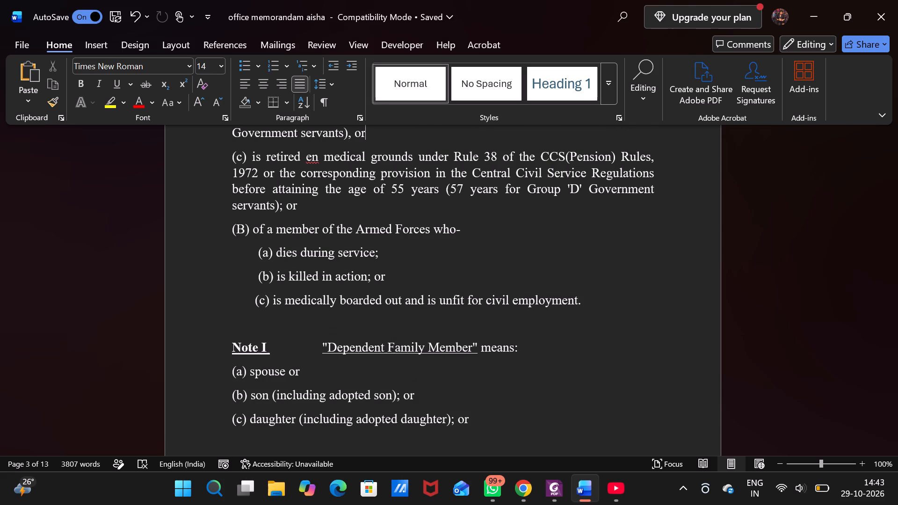
key(Down)
key(Down)
key(Down)
key(Down)
key(Down)
key(Down)
key(Down)
key(Down)
key(Down)
key(Down)
key(Down)
key(Down)
key(Down)
key(Down)
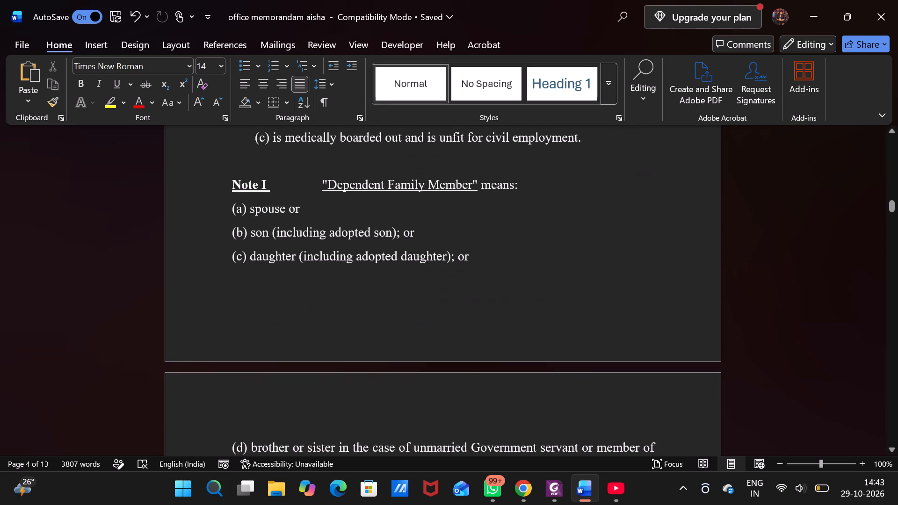
Go to the end of the document and check the Supreme Court judgement items (c) to (e) across the last two pages.
key(Page_Down)
key(Page_Down)
key(Page_Down)
key(Page_Down)
key(Page_Down)
key(Page_Down)
key(Page_Down)
key(Page_Down)
key(Page_Down)
key(Page_Down)
key(Page_Down)
key(Page_Down)
key(Page_Down)
key(Page_Down)
key(Page_Down)
key(Page_Down)
key(Page_Down)
key(Page_Down)
key(Page_Down)
key(Page_Down)
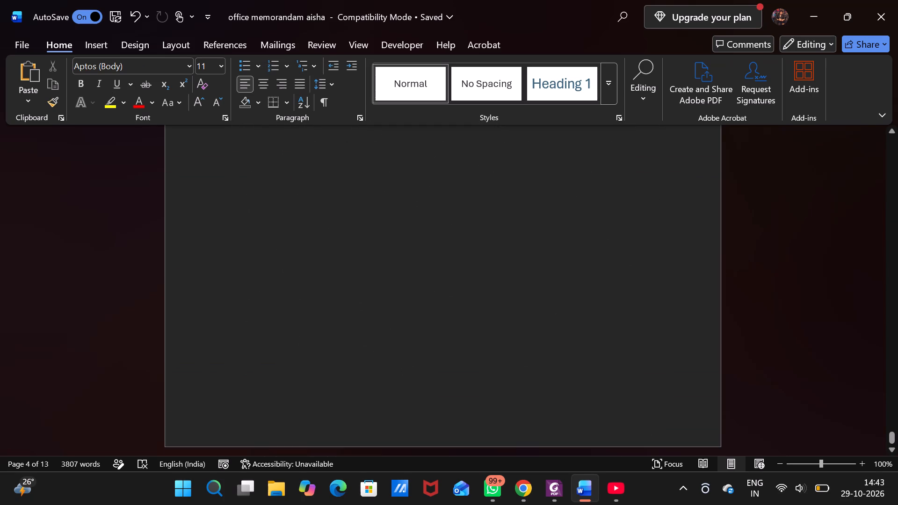
key(Up)
key(Up)
key(Up)
key(Up)
key(Up)
key(Up)
key(Up)
key(Up)
key(Up)
key(Up)
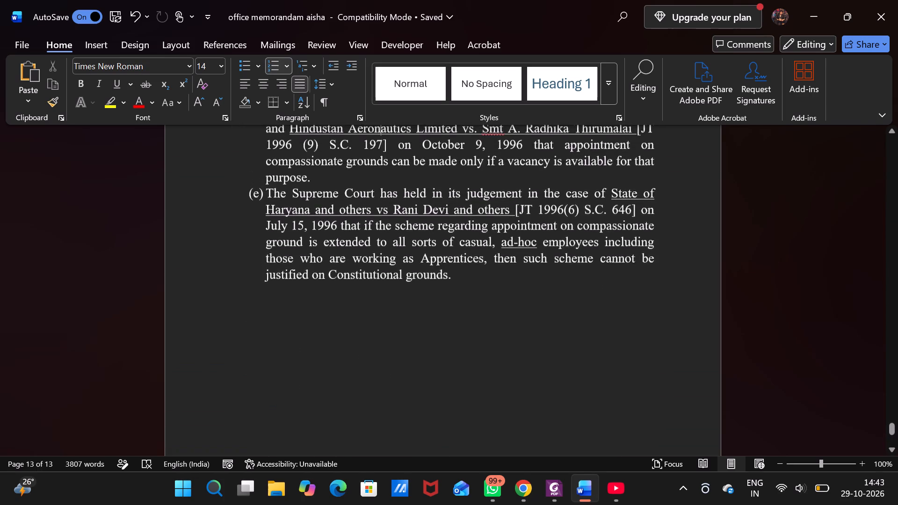
key(Up)
key(Up)
key(Up)
key(Up)
key(Up)
key(Up)
key(Up)
key(Up)
key(Up)
key(Up)
key(Up)
key(Up)
key(Up)
key(Down)
key(Down)
key(Down)
key(Down)
key(Down)
key(Down)
key(Down)
key(Down)
key(Down)
key(Down)
key(Down)
key(Down)
key(Down)
key(Down)
key(Down)
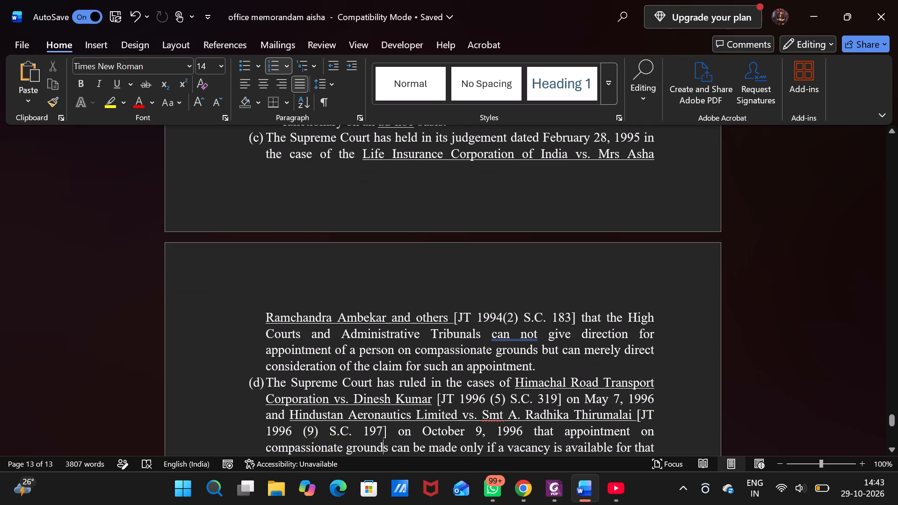
Review judgement items (d) and (e) on the last page, down to the empty space below the final paragraph.
key(Down)
key(Down)
key(Down)
key(Down)
key(Down)
key(Down)
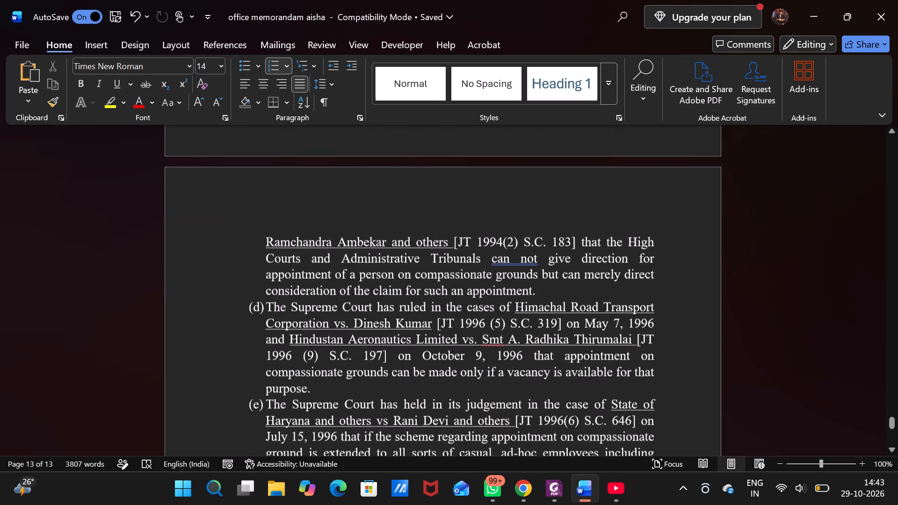
key(Down)
key(Down)
key(Down)
key(Down)
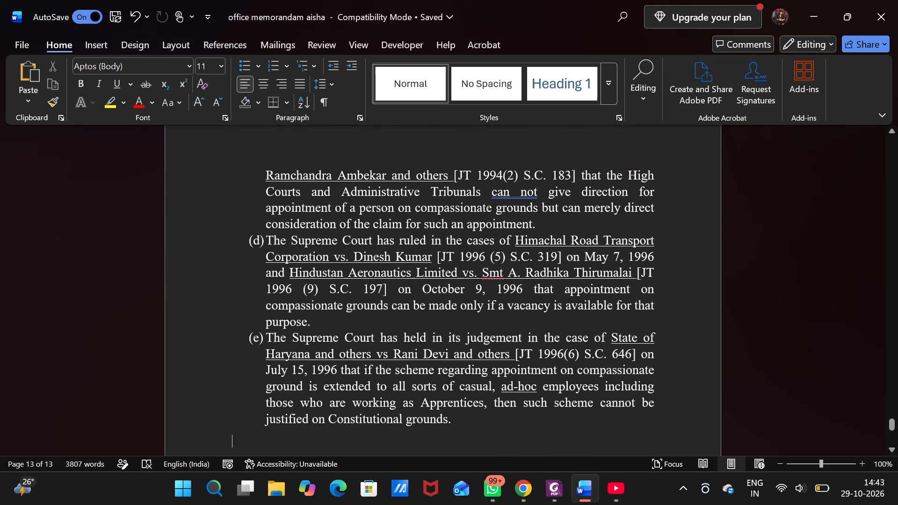
key(Down)
key(Up)
key(Up)
key(Up)
key(Up)
key(Down)
key(Down)
key(Down)
key(Down)
key(Down)
key(Down)
key(Down)
key(Down)
key(Down)
key(Down)
key(Down)
key(Down)
key(Down)
key(Down)
key(Down)
key(Down)
key(Down)
key(Down)
key(Down)
key(Down)
triple_click(890, 445)
triple_click(890, 445)
triple_click(890, 445)
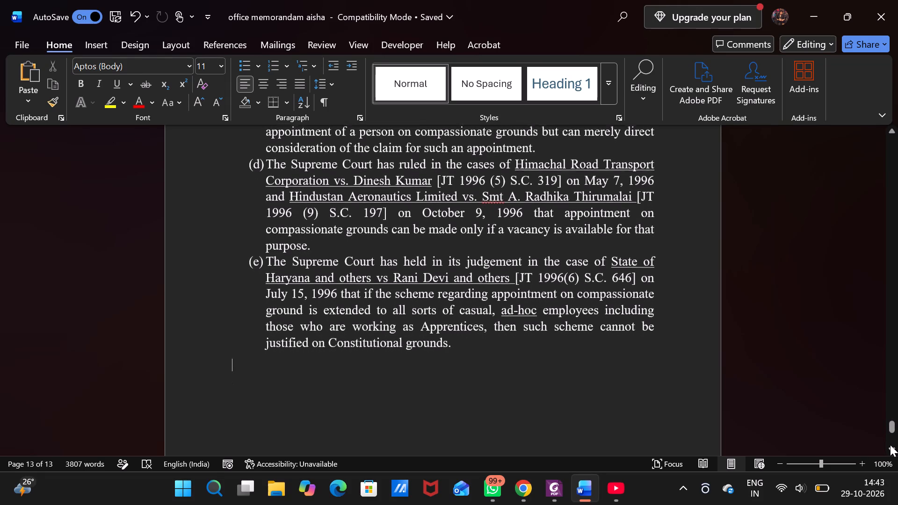
triple_click(890, 445)
triple_click(890, 445)
triple_click(890, 445)
click(890, 445)
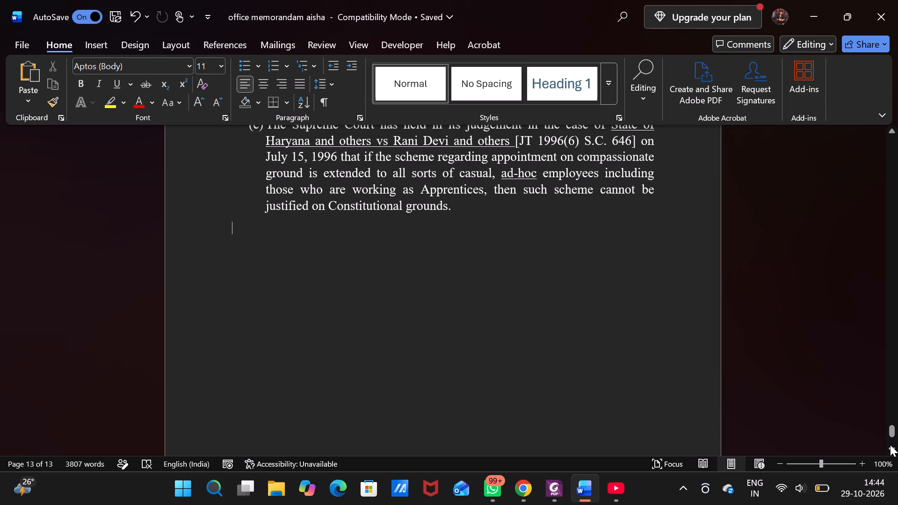
Go back to items (vii) and (c) on page 12 and recheck the text from there to the document's end.
key(Up)
key(Up)
key(Up)
key(Up)
key(Up)
key(Up)
key(Up)
key(Up)
key(Up)
key(Up)
key(Up)
key(Up)
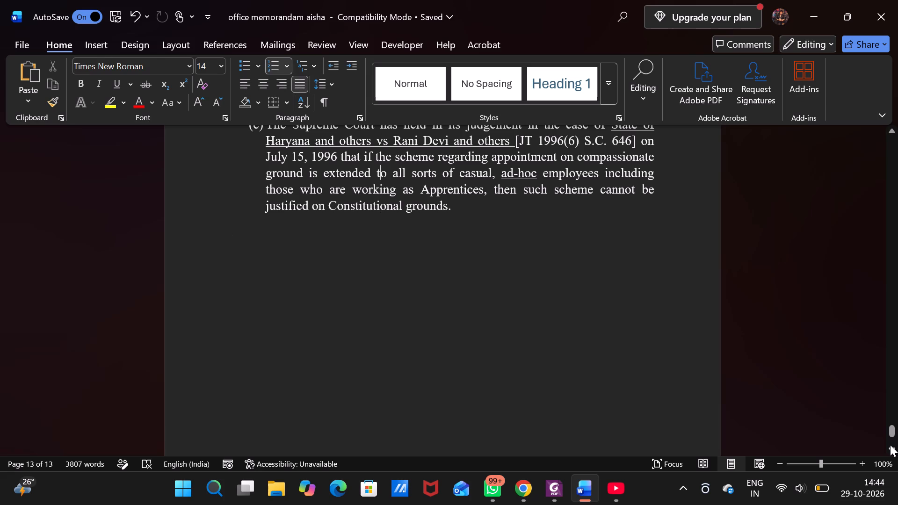
key(Up)
key(Up)
key(Up)
key(Up)
key(Up)
key(Up)
key(Up)
key(Up)
key(Up)
key(Up)
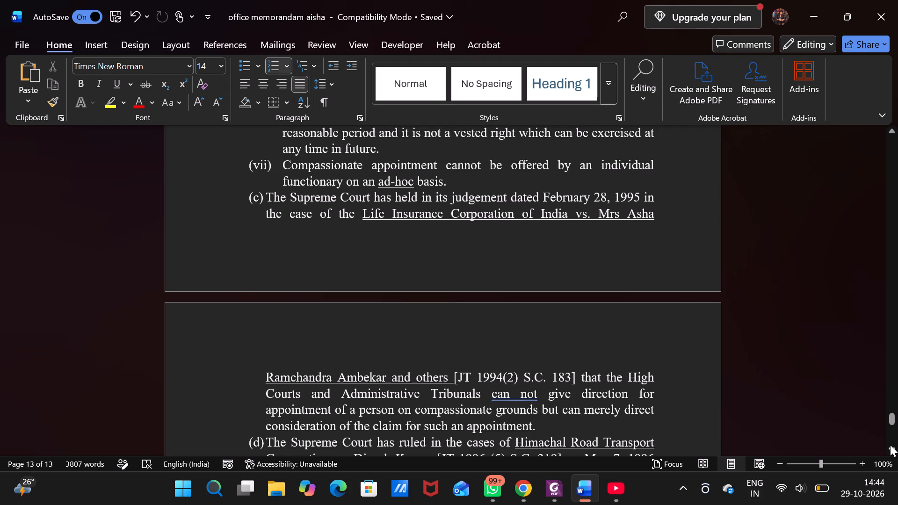
key(Down)
key(Down)
key(Down)
key(Down)
key(Down)
key(Down)
key(Down)
key(Down)
key(Down)
key(Down)
key(Down)
key(Down)
key(Down)
key(Down)
key(Down)
key(Down)
key(Down)
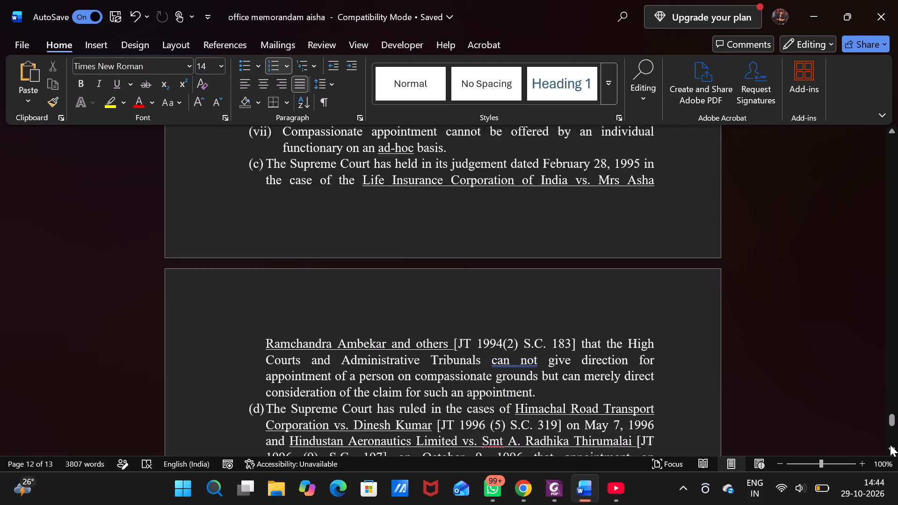
key(Down)
key(Down)
key(Down)
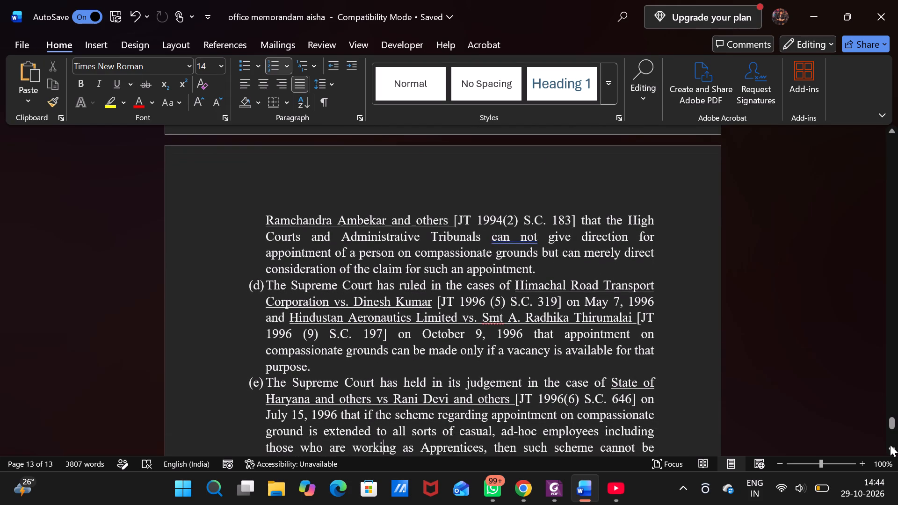
key(Down)
key(Down)
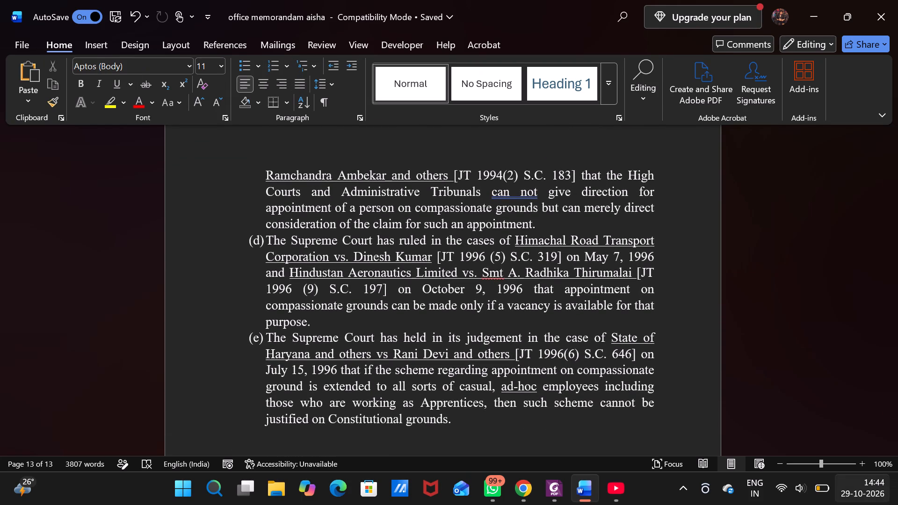
Set the font size to 12 for all text from the scheme title on page 3 to the end of the document.
key(shift+Up)
key(shift+Up)
key(shift+Up)
key(shift+Up)
key(shift+Up)
key(shift+Up)
key(shift+Up)
key(shift+Up)
key(shift+Up)
key(shift+Up)
key(shift+Up)
key(shift+Up)
key(shift+Up)
key(shift+Up)
key(shift+Up)
key(shift+Up)
key(shift+Up)
key(shift+Up)
key(shift+Up)
key(shift+Up)
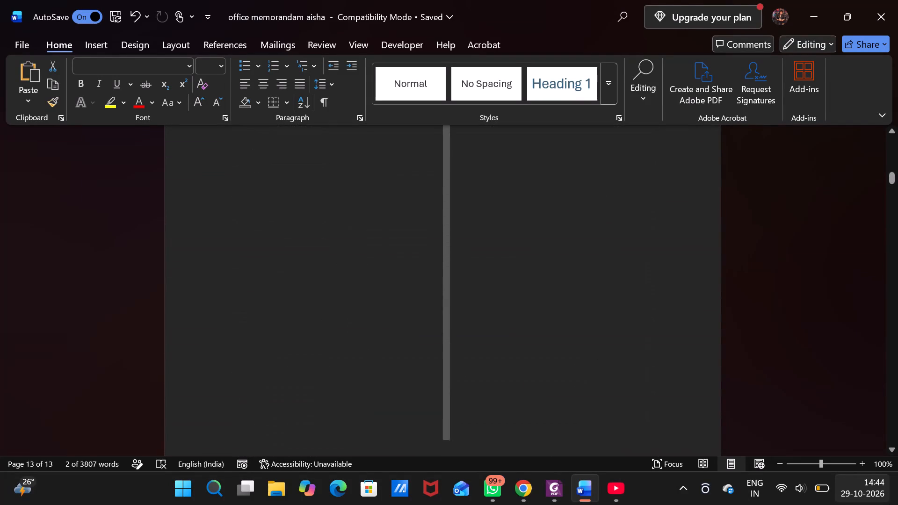
key(shift+Down)
key(shift+Down)
key(shift+Down)
key(shift+Down)
key(shift+Down)
key(shift+Down)
key(shift+Down)
key(shift+Down)
key(shift+Down)
key(shift+Down)
key(shift+Down)
key(shift+Down)
key(shift+Down)
key(shift+Down)
key(shift+Down)
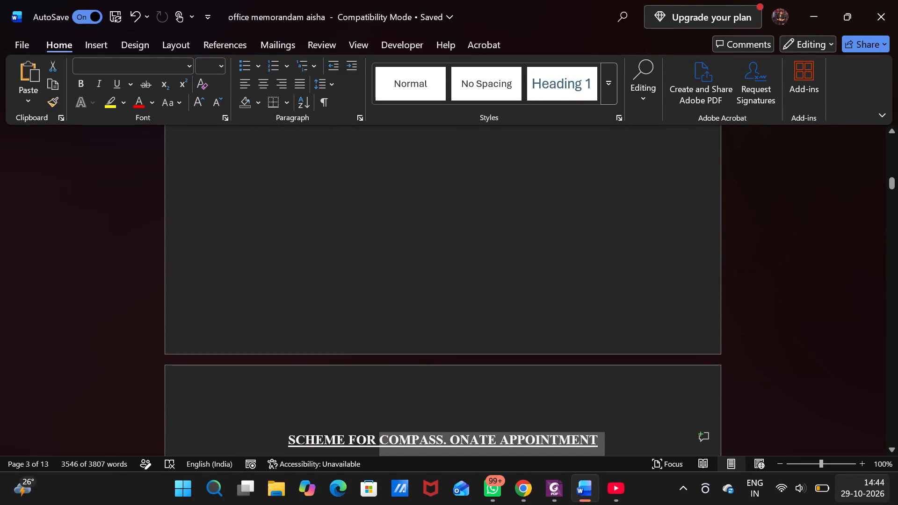
key(shift+Left)
key(shift+Left)
key(shift+Left)
key(shift+Left)
key(shift+Left)
key(shift+Left)
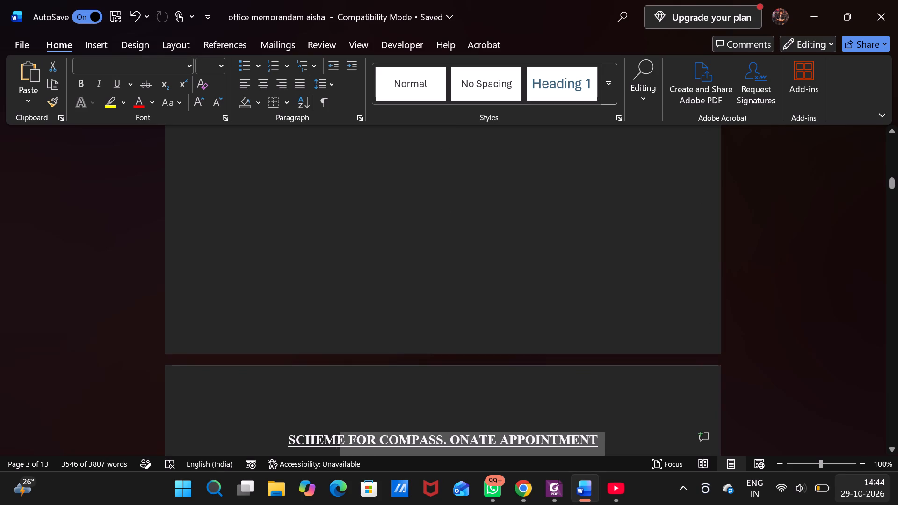
key(shift+Left)
key(shift+Left)
key(shift+Left)
key(shift+Left)
key(shift+Left)
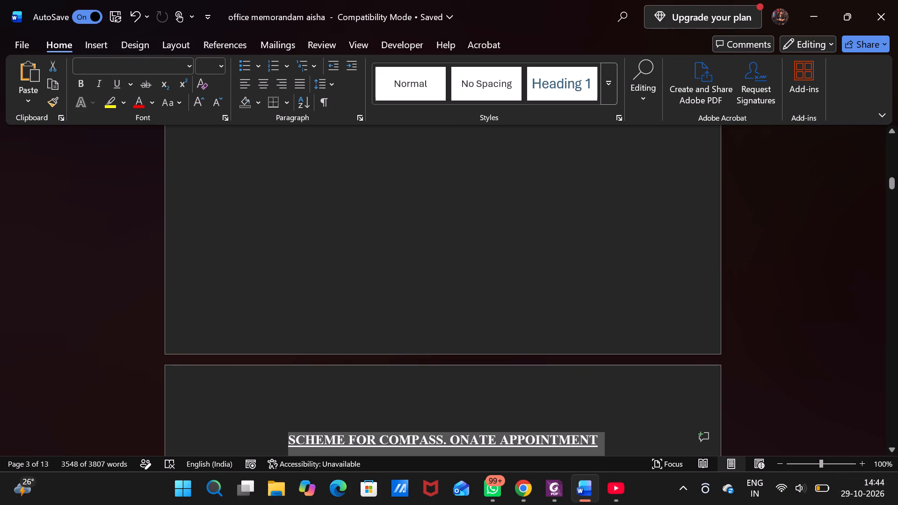
click(221, 64)
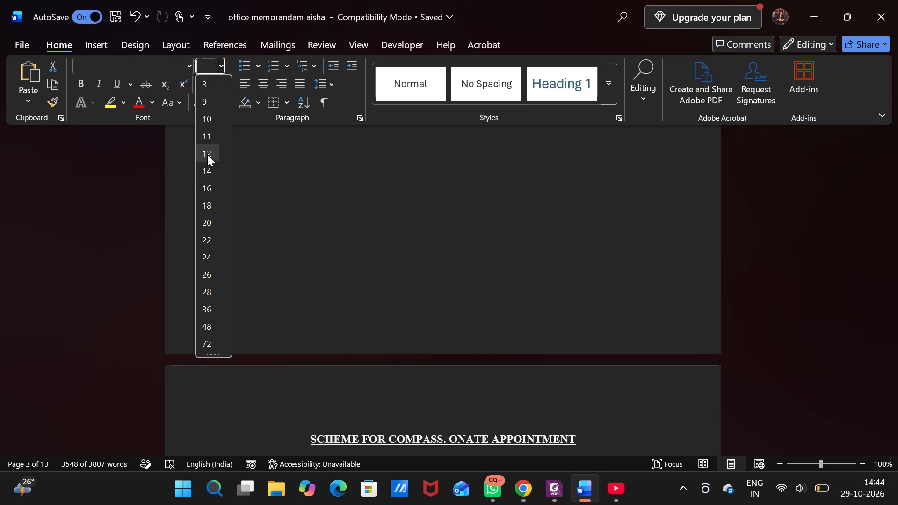
click(207, 154)
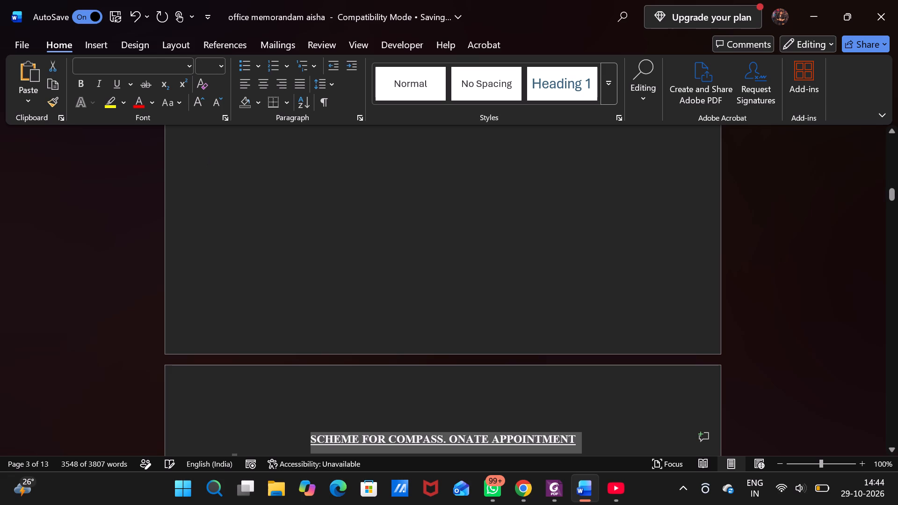
click(318, 425)
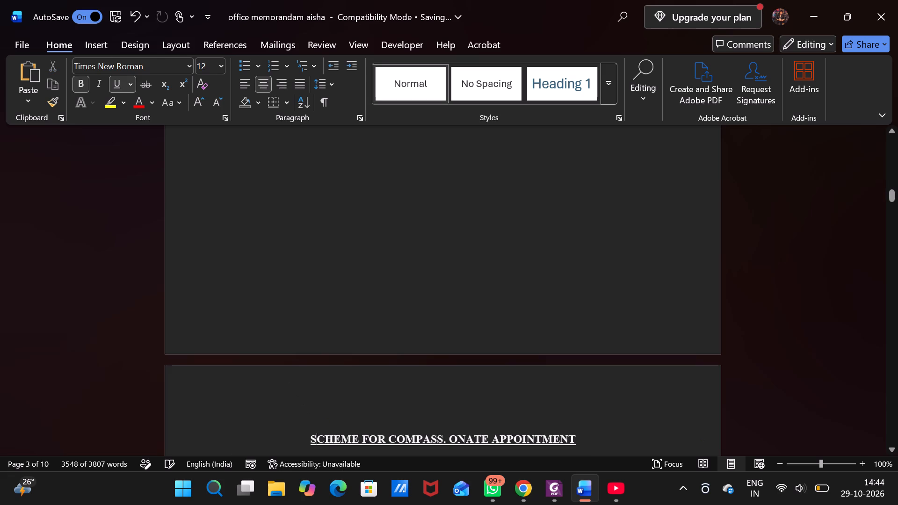
Check the scheme text's layout from its title on page 3 down to the notes and items (b) to (d) under Relaxations.
key(Down)
key(Down)
key(Down)
key(Down)
key(Down)
key(Down)
key(Down)
key(Down)
key(Down)
key(Down)
key(Down)
key(Down)
key(Down)
key(Down)
key(Down)
key(Down)
key(Down)
key(Down)
key(Down)
key(Down)
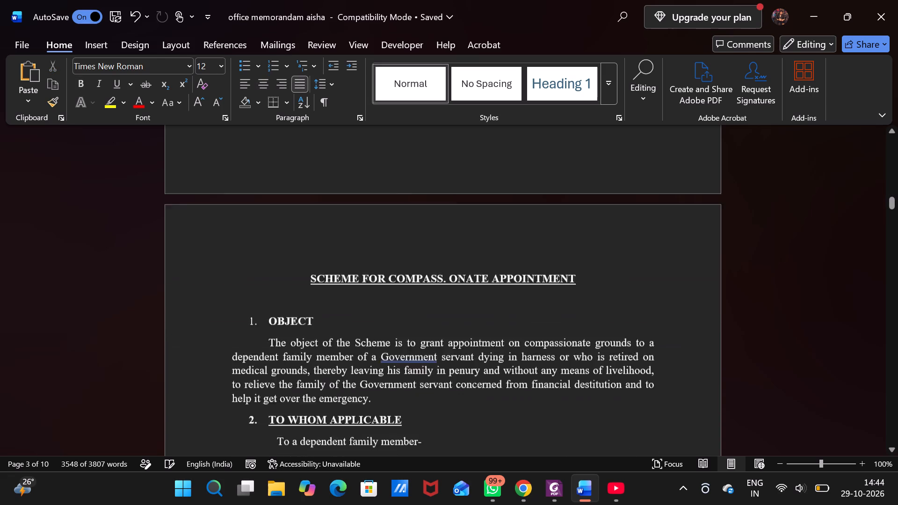
key(Down)
key(Down)
key(Down)
key(Down)
key(Down)
key(Down)
key(Down)
key(Down)
key(Down)
key(Down)
key(Down)
key(Down)
key(Down)
key(Down)
key(Down)
key(Down)
key(Down)
key(Down)
key(Down)
key(Down)
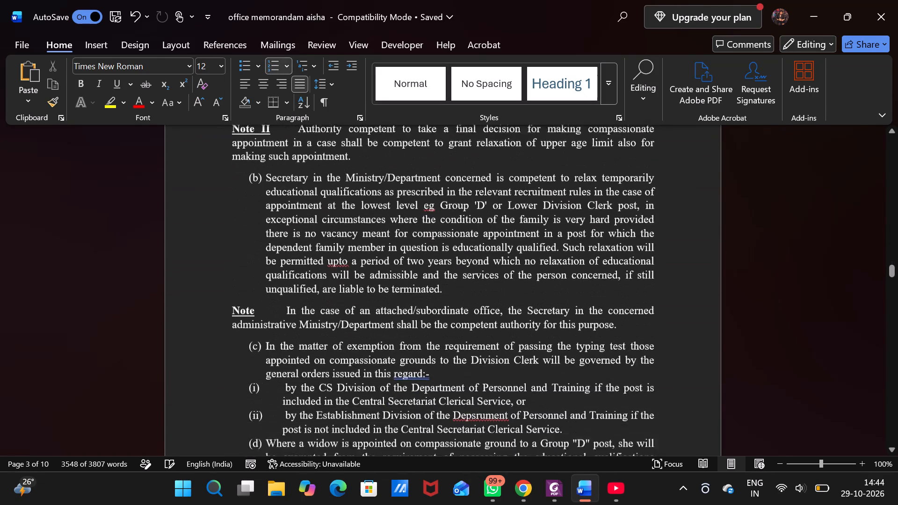
Go back to the notes before section 3 and recheck the headings of sections 3 and 4 on page 4.
key(Up)
key(Up)
key(Up)
key(Up)
key(Up)
key(Up)
key(Up)
key(Up)
key(Up)
key(Up)
key(Up)
key(Up)
key(Up)
key(Up)
key(Up)
key(Up)
key(Up)
key(Up)
key(Up)
key(Up)
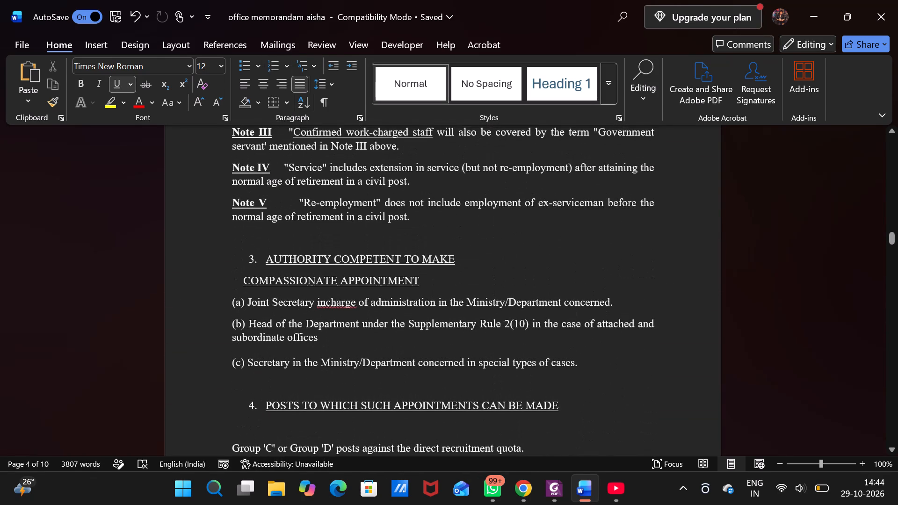
Review the text from section 3 on page 4 through Supreme Court judgement item (e) at the document's end.
key(Down)
key(Down)
key(Down)
key(Down)
key(Down)
key(Down)
key(Down)
key(Down)
key(Down)
key(Down)
key(Down)
key(Down)
key(Down)
key(Down)
key(Down)
key(Down)
key(Down)
key(Down)
key(Down)
key(Down)
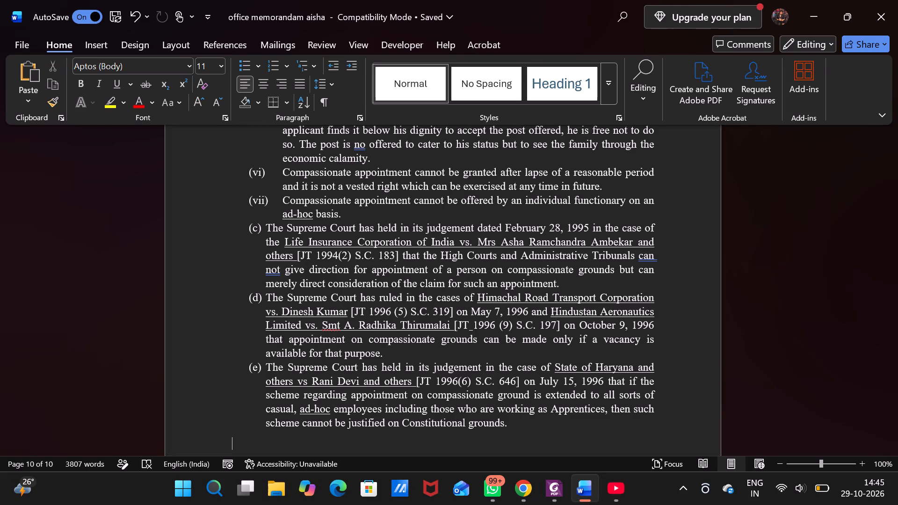
Set the font size to 13 for all text from the scheme title on page 3 to the end of the document.
key(shift+Up)
key(shift+Up)
key(shift+Up)
key(shift+Up)
key(shift+Up)
key(shift+Up)
key(shift+Up)
key(shift+Up)
key(shift+Up)
key(shift+Up)
key(shift+Up)
key(shift+Up)
key(shift+Up)
key(shift+Up)
key(shift+Up)
key(shift+Up)
key(shift+Up)
key(shift+Up)
key(shift+Up)
key(shift+Up)
key(shift+Up)
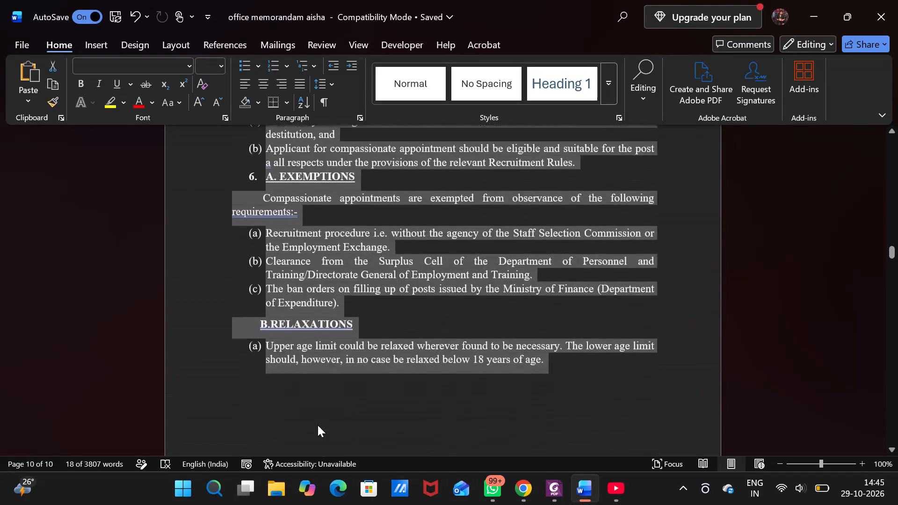
key(shift+Up)
key(shift+Up)
key(shift+Up)
key(shift+Up)
key(shift+Up)
key(shift+Up)
key(shift+Up)
key(shift+Up)
key(shift+Up)
key(shift+Up)
key(shift+Up)
key(shift+Up)
key(shift+Up)
key(shift+Up)
key(shift+Up)
key(shift+Up)
key(shift+Up)
key(shift+Up)
key(shift+Up)
key(shift+Up)
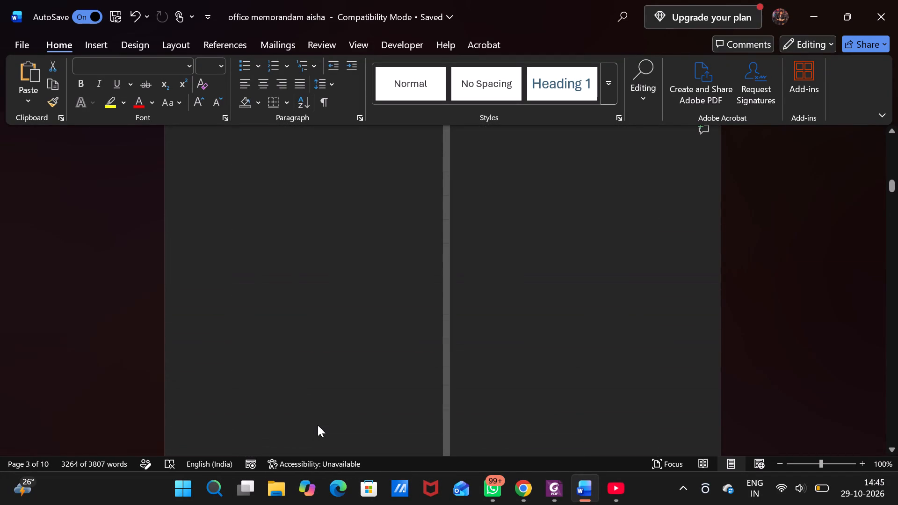
key(shift+Down)
key(shift+Down)
key(shift+Down)
key(shift+Down)
key(shift+Down)
key(shift+Down)
key(shift+Down)
key(shift+Down)
key(shift+Down)
key(shift+Down)
key(shift+Down)
key(shift+Down)
key(shift+Down)
key(shift+Down)
key(shift+Down)
key(shift+Down)
key(shift+Down)
key(shift+Down)
key(shift+Down)
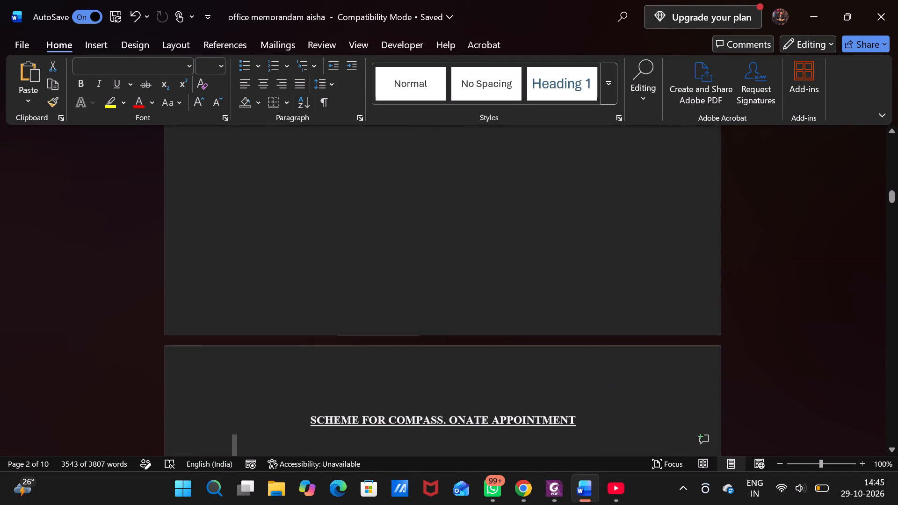
key(shift+Up)
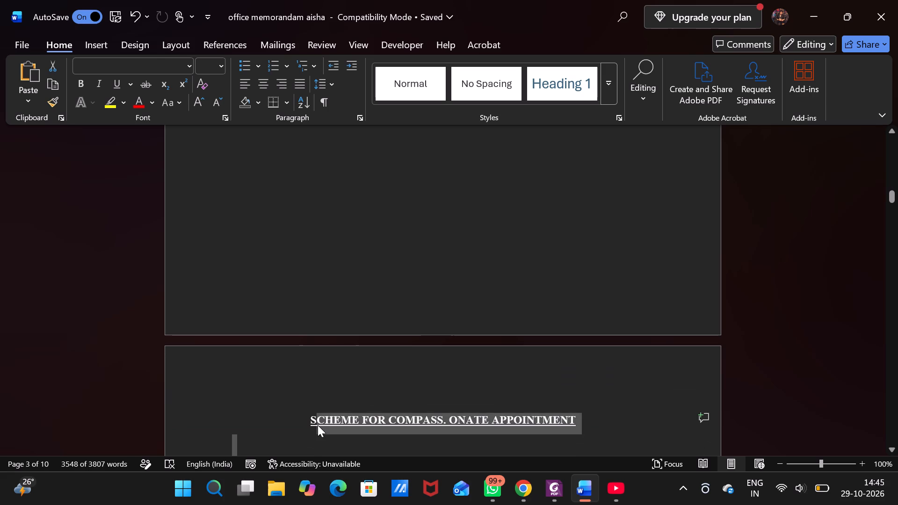
key(shift+Left)
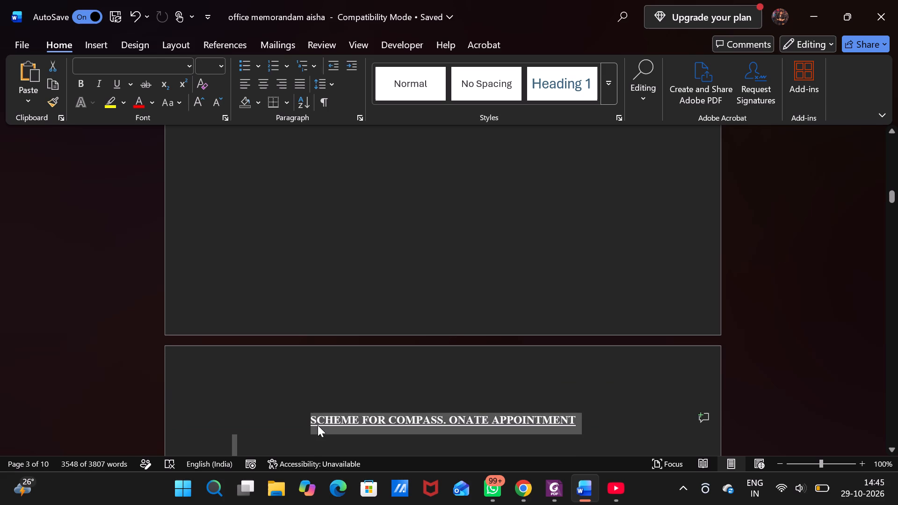
click(222, 62)
text(13)
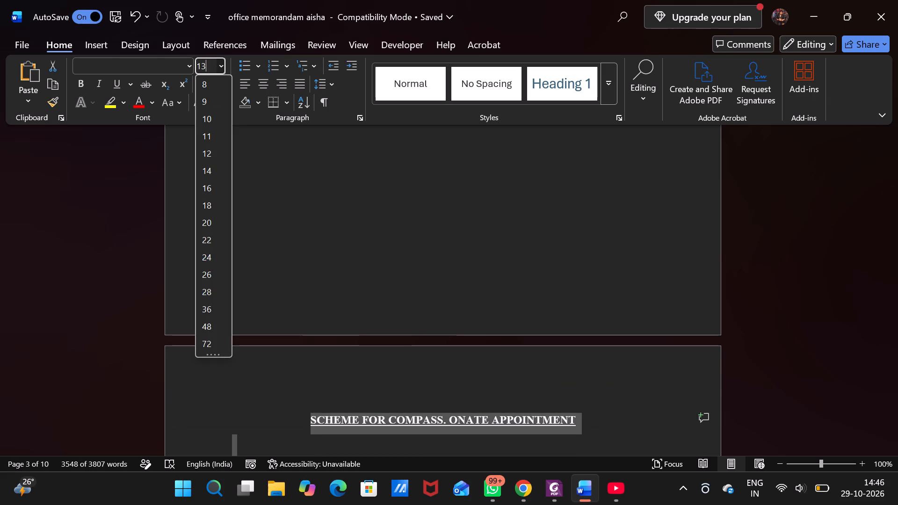
key(Return)
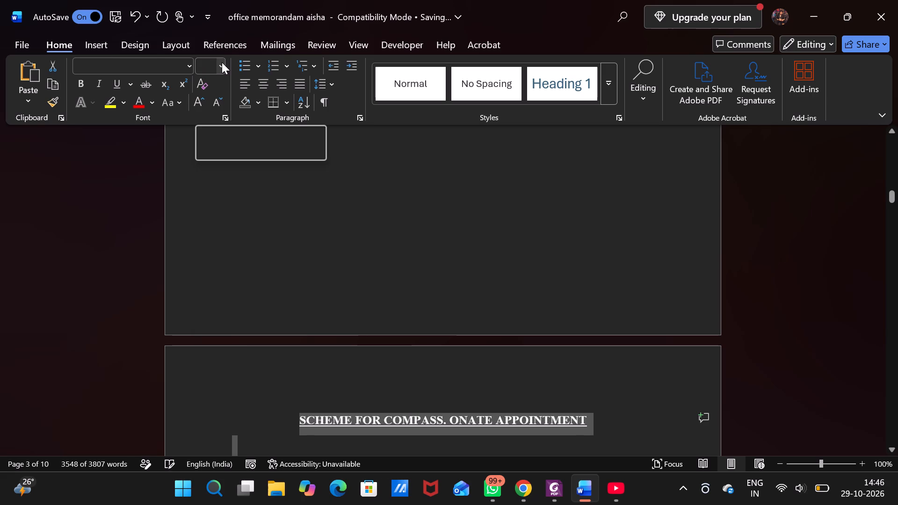
click(426, 205)
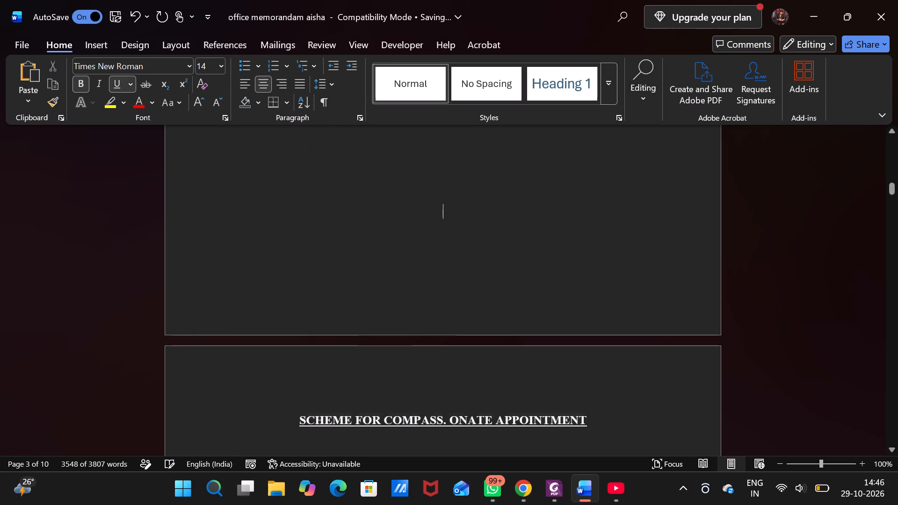
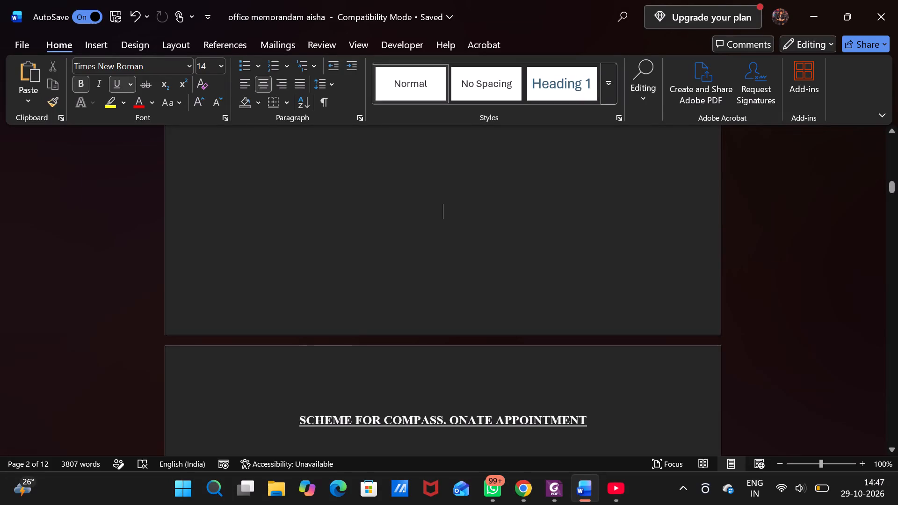
Remove the stray period and space inside the misspelled word COMPASS. ONATE in the scheme title on page 3.
click(450, 424)
key(BackSpace)
key(BackSpace)
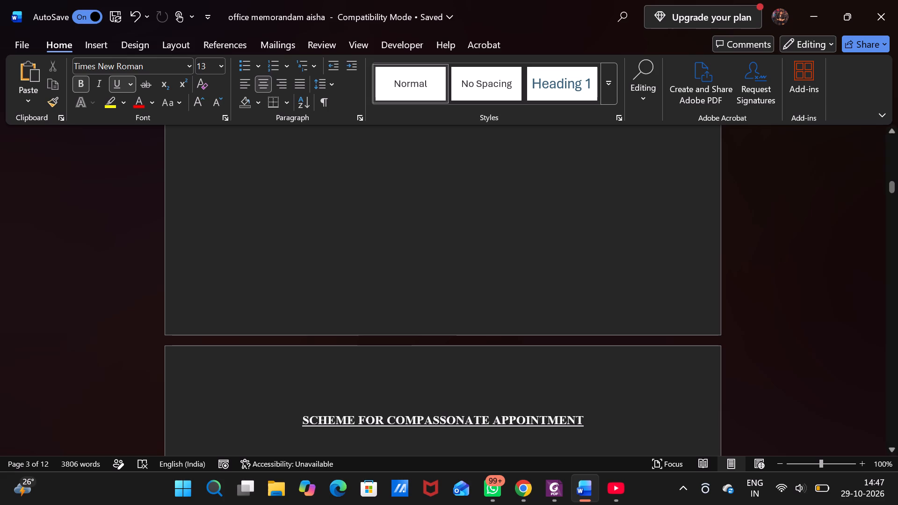
click(808, 393)
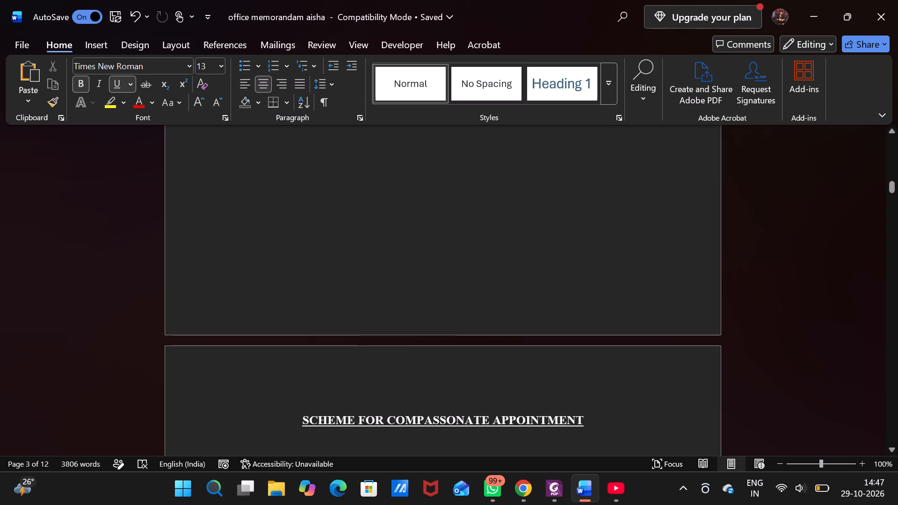
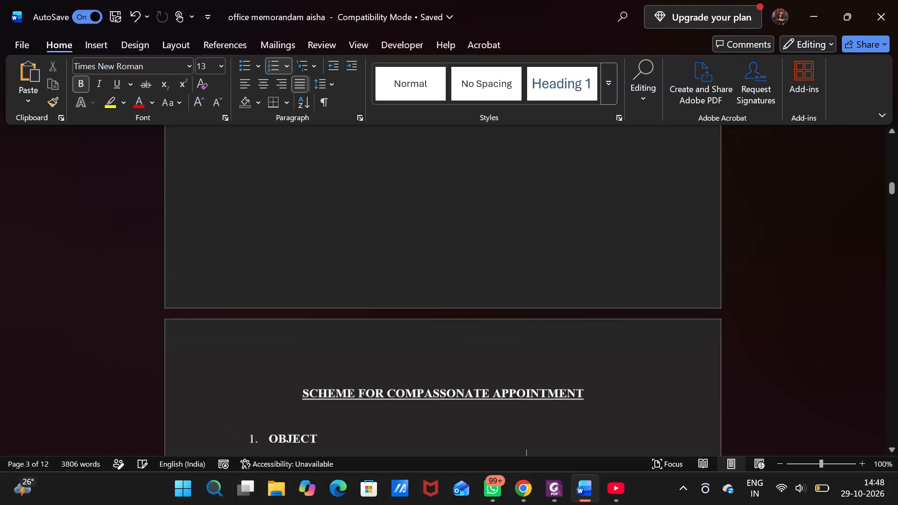
Look through the scheme text from its title on page 3 down to the end of the document.
key(Down)
key(Down)
key(Down)
key(Down)
key(Down)
key(Down)
key(Down)
key(Down)
key(Down)
key(Down)
key(Down)
key(Down)
key(Down)
key(Down)
key(Down)
key(Down)
key(Down)
key(Down)
key(Down)
key(Down)
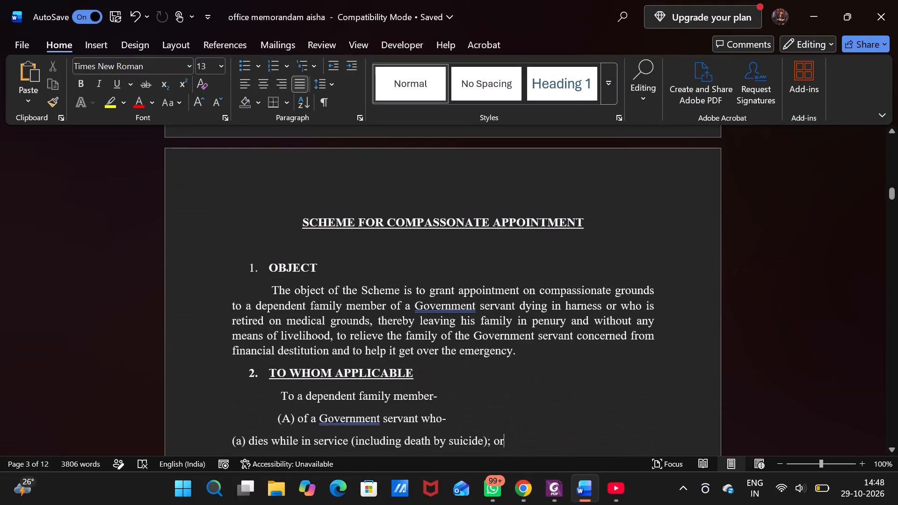
key(Page_Down)
key(Page_Down)
key(Page_Down)
key(Page_Down)
key(Page_Down)
key(Page_Down)
key(Page_Down)
key(Page_Down)
key(Page_Down)
key(Page_Down)
key(Page_Down)
key(Page_Down)
key(Page_Down)
key(Page_Down)
key(Page_Down)
key(Page_Down)
key(Page_Down)
key(Page_Down)
key(Page_Down)
key(Page_Down)
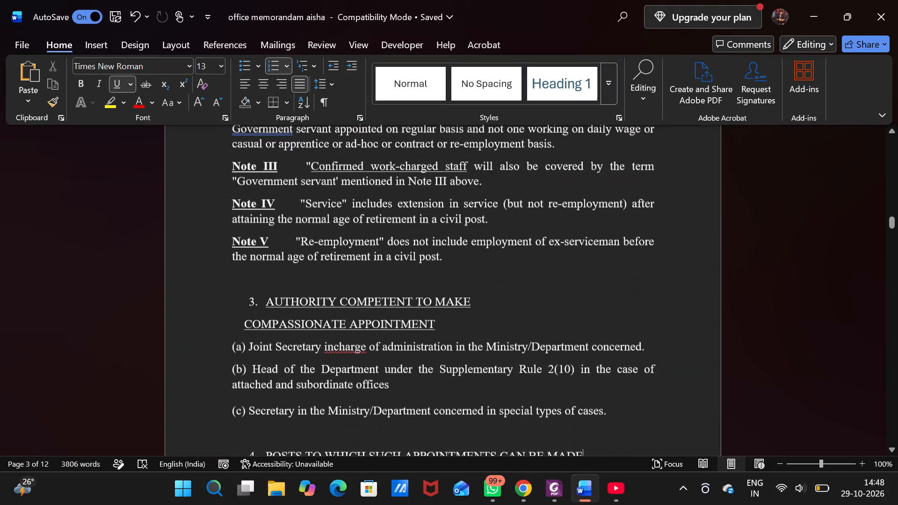
Review the closing pages backwards from the document's end to section 17, Important Court Judgements, checking the court rulings and page breaks.
key(Up)
key(Up)
key(Up)
key(Up)
key(Up)
key(Up)
key(Up)
key(Up)
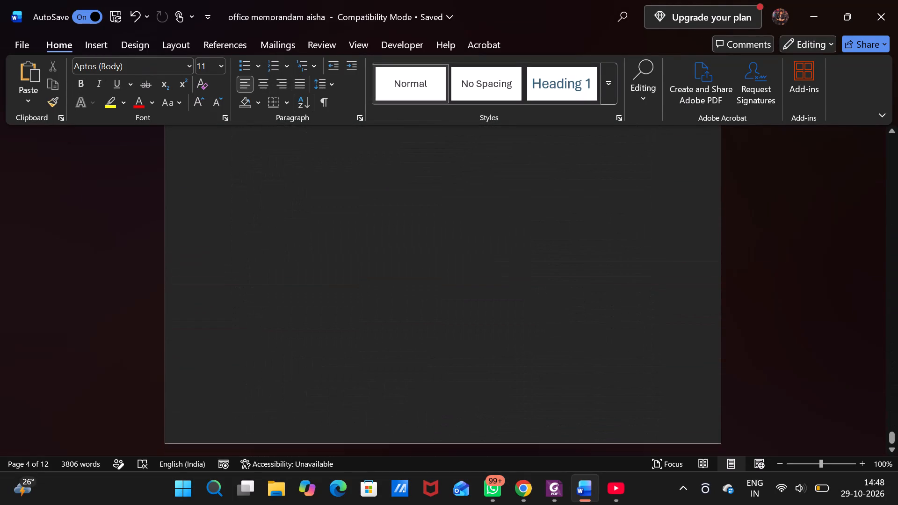
key(Up)
key(Up)
key(Up)
key(Up)
key(Up)
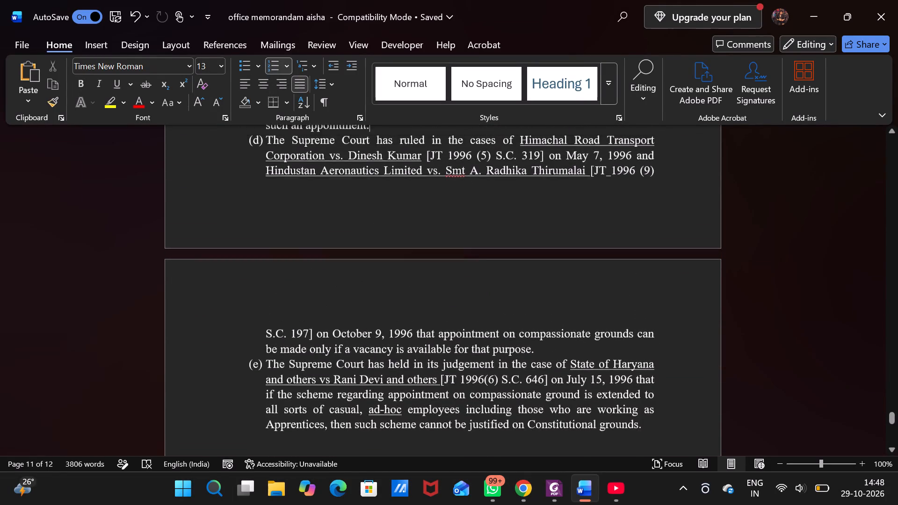
key(Up)
key(Up)
key(Up)
key(Up)
key(Up)
key(Up)
key(Up)
key(Up)
key(Up)
key(Up)
key(Up)
key(Up)
key(Up)
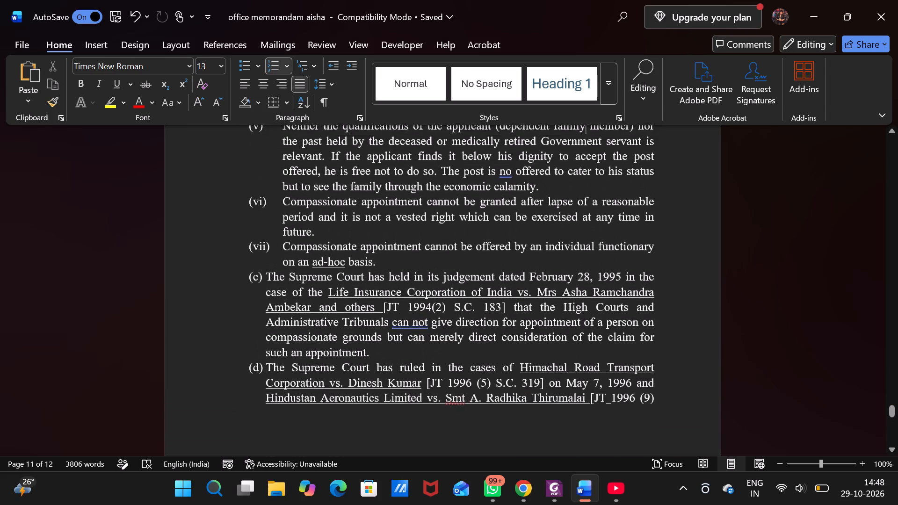
key(Up)
key(Up)
key(Up)
key(Up)
key(Up)
key(Up)
key(Up)
key(Up)
key(Up)
key(Up)
key(Up)
key(Up)
key(Up)
key(Up)
key(Up)
key(Up)
key(Up)
key(Up)
key(Up)
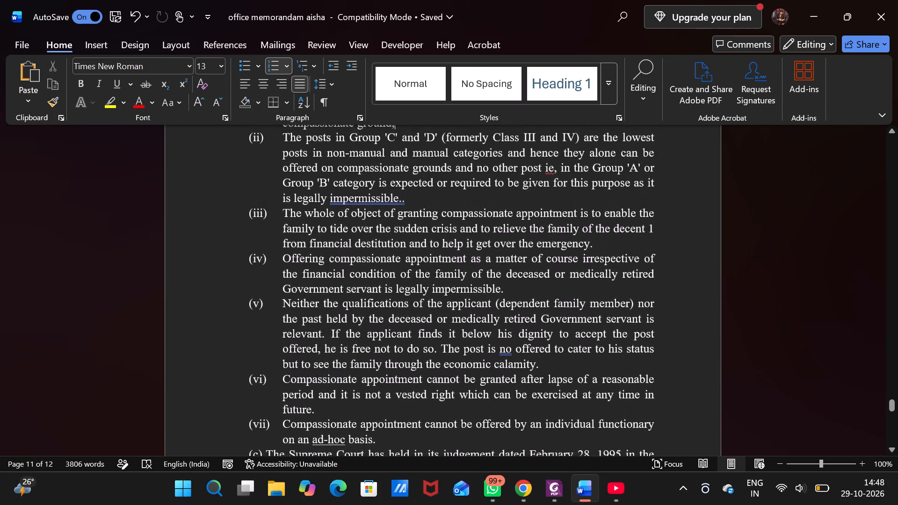
key(Up)
key(Up)
key(Up)
key(Up)
key(Up)
key(Up)
key(Up)
key(Up)
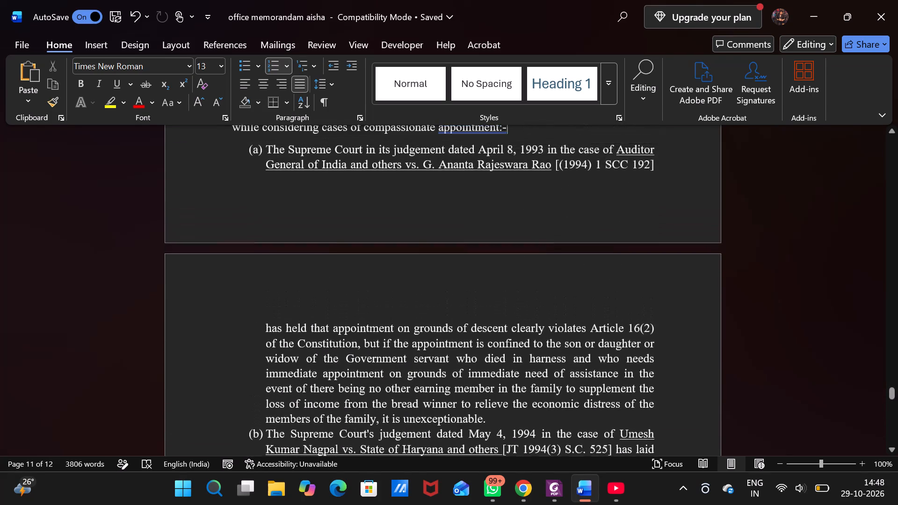
key(Up)
key(Up)
key(Up)
key(Up)
key(Up)
key(Up)
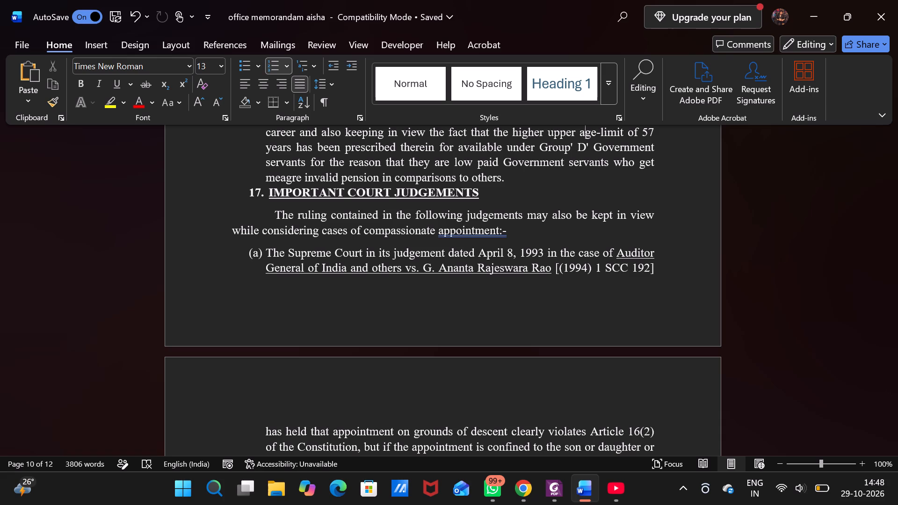
Print only pages 3,5,7,9,11 of the memorandum, one copy, on the Canon LBP2900.
key(ctrl+p)
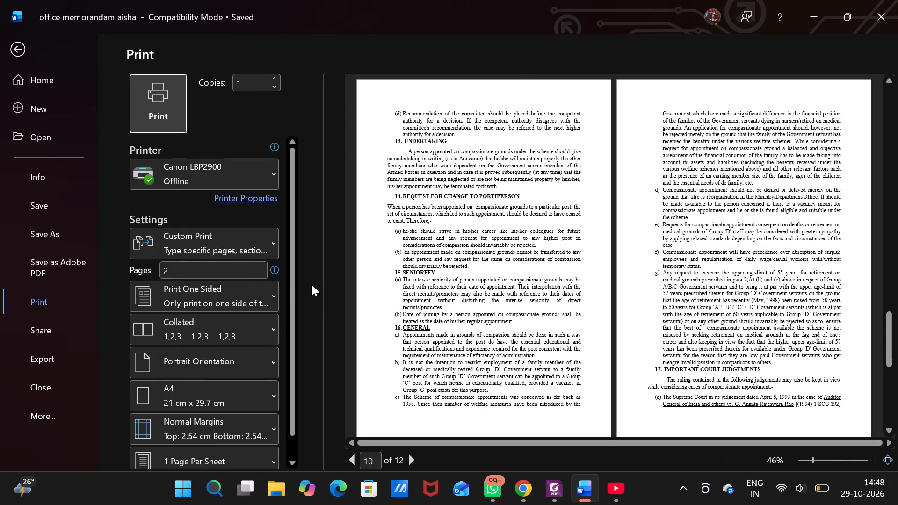
click(212, 267)
text(3,5,7,9)
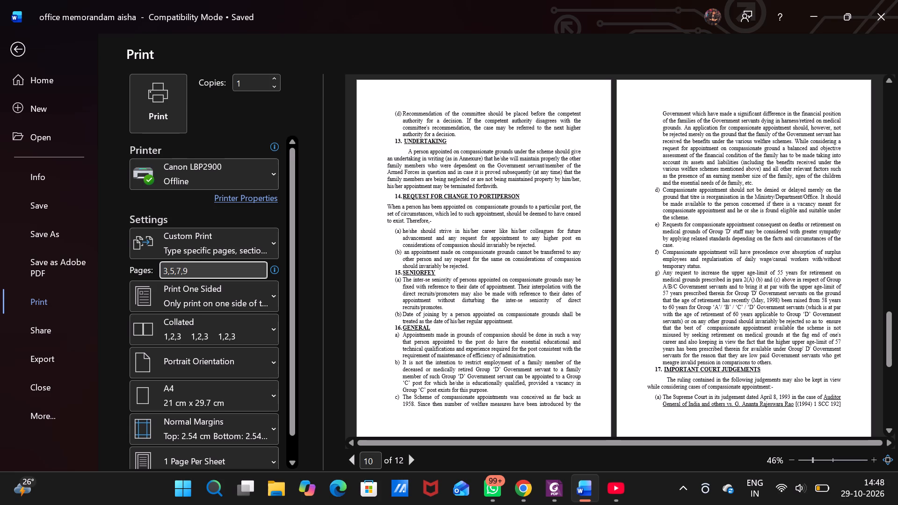
key(comma)
text(11)
click(161, 123)
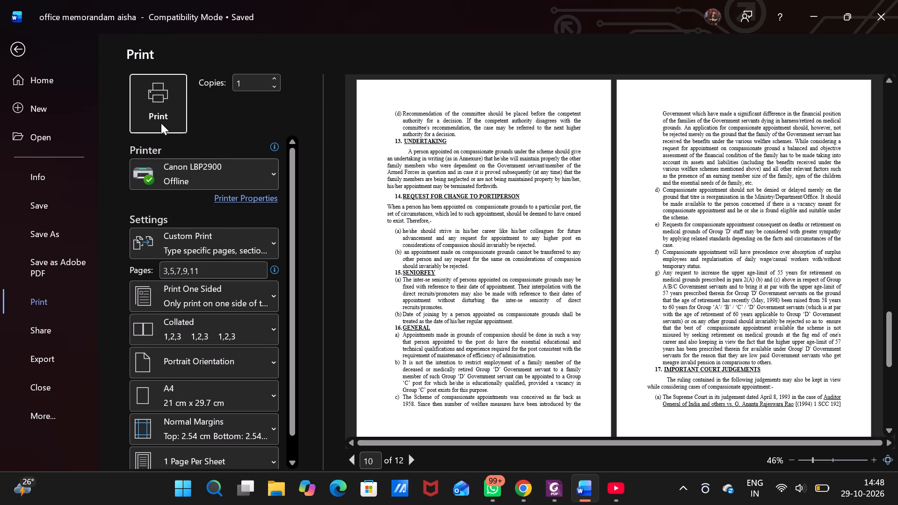
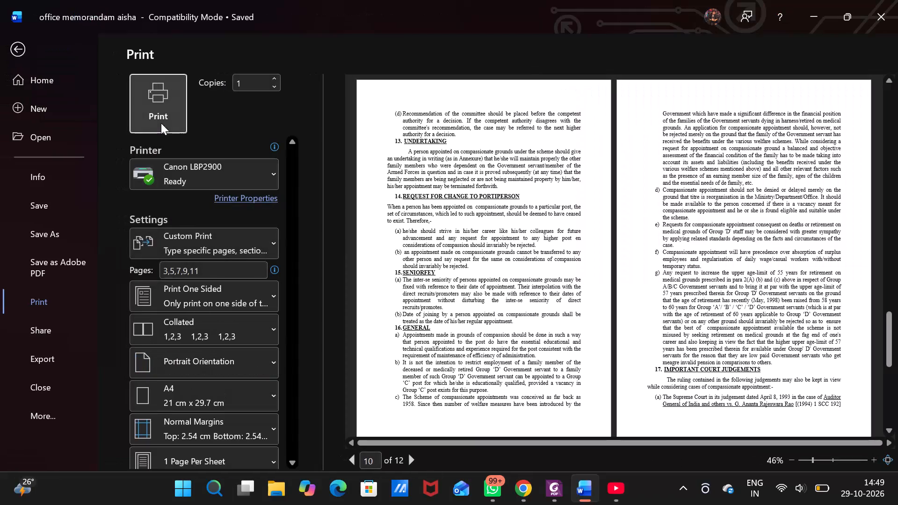
Print only pages 4,6,8,10,12 of the memorandum, one copy, on the Canon LBP2900.
click(181, 266)
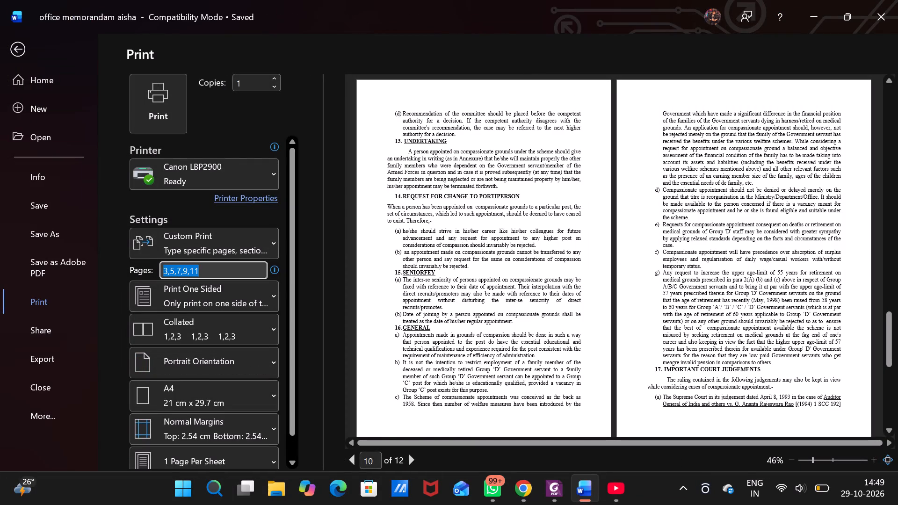
text(4,6,8,10,12)
click(151, 123)
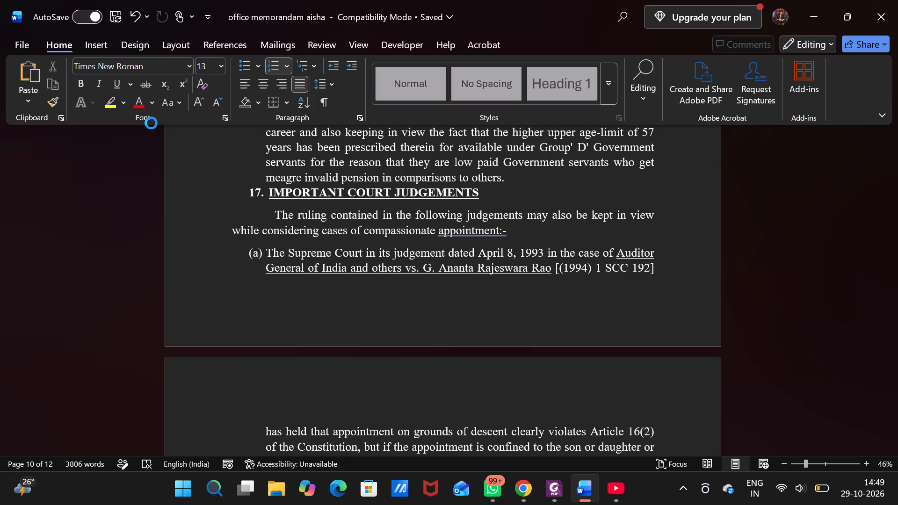
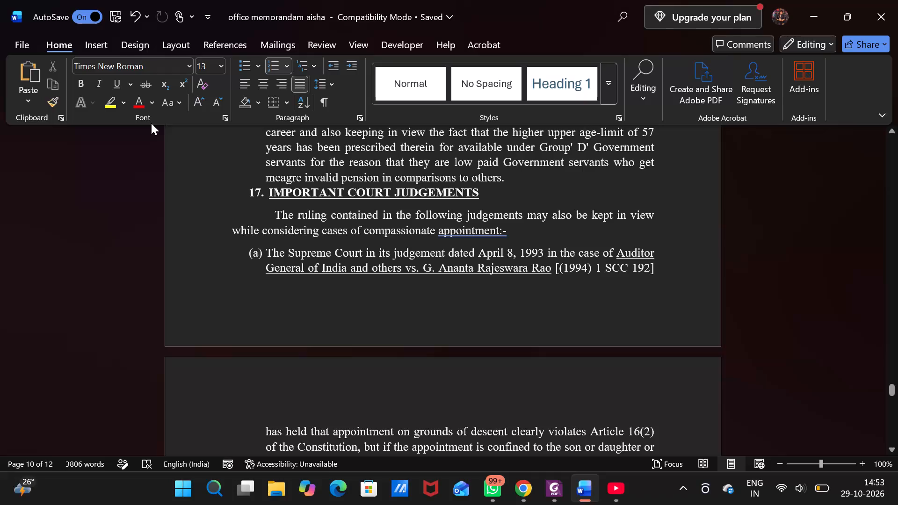
Save the office memorandum, dismiss the chat notification, and close the document.
key(ctrl+s)
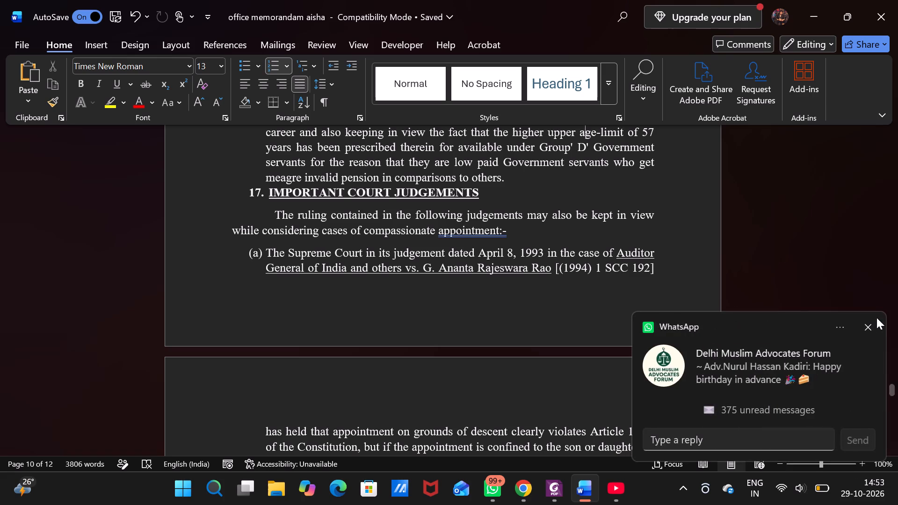
click(869, 326)
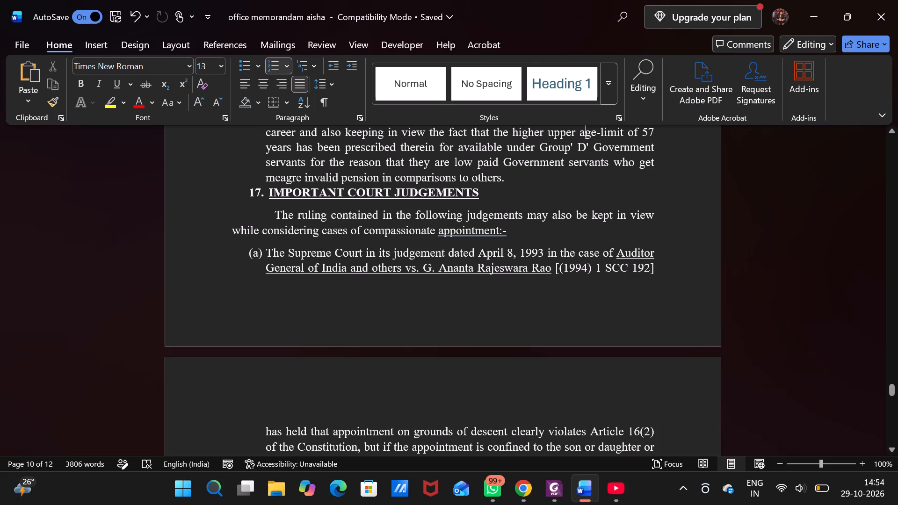
click(879, 16)
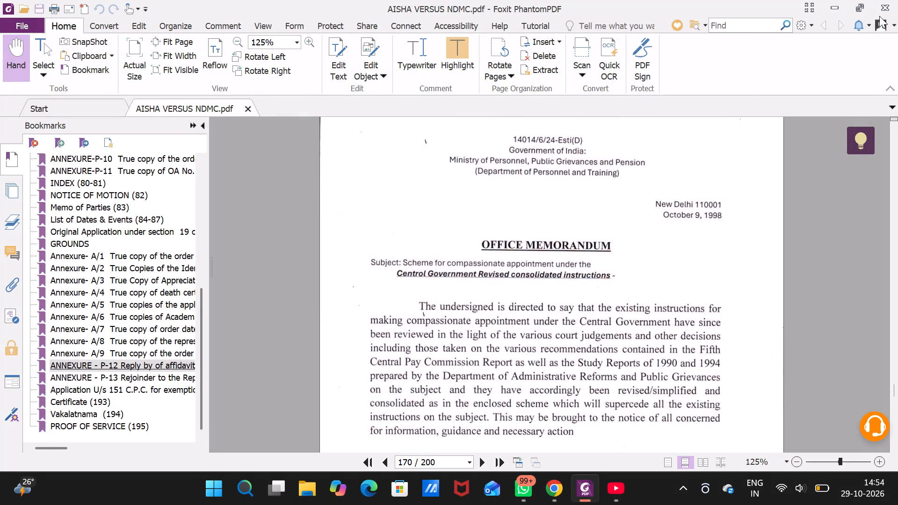
Examine the Office Memorandum's opening page, numbered 165, in the scanned AISHA VERSUS NDMC.pdf.
click(745, 232)
key(Up)
key(Up)
key(Up)
key(Up)
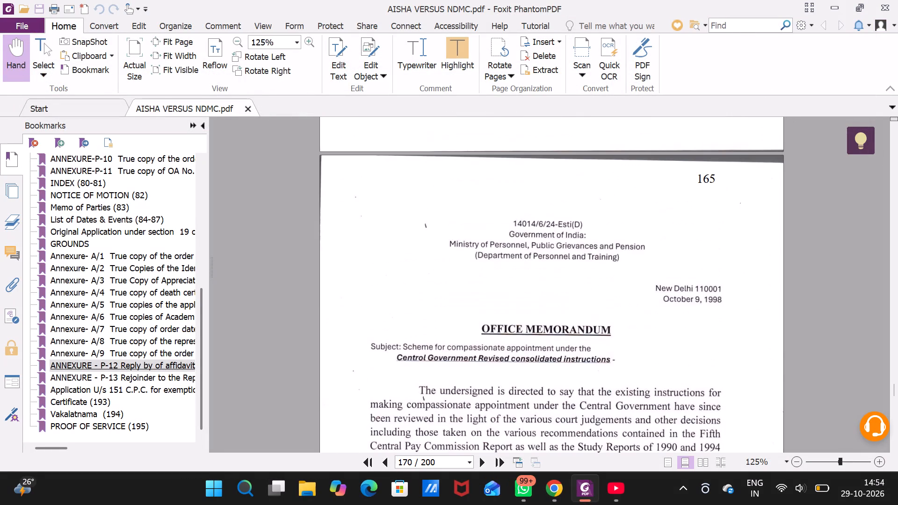
key(Down)
key(Down)
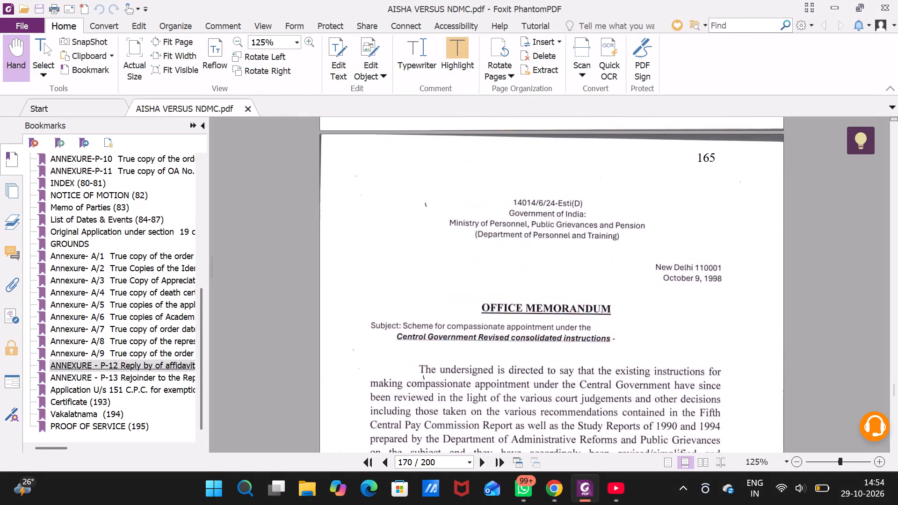
key(Down)
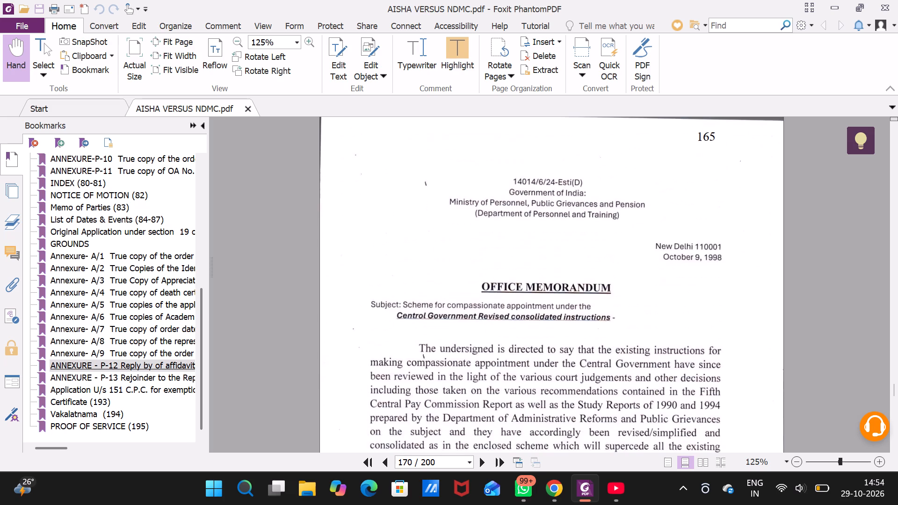
Examine the scanned Office Memorandum page by page, from its opening page 165 through sections 13 and 14 on page 173.
key(Down)
key(Down)
key(Down)
key(Down)
key(Down)
key(Down)
key(Down)
key(Down)
key(Down)
key(Down)
key(Down)
key(Down)
key(Down)
key(Down)
key(Down)
key(Down)
key(Down)
key(Down)
key(Down)
key(Down)
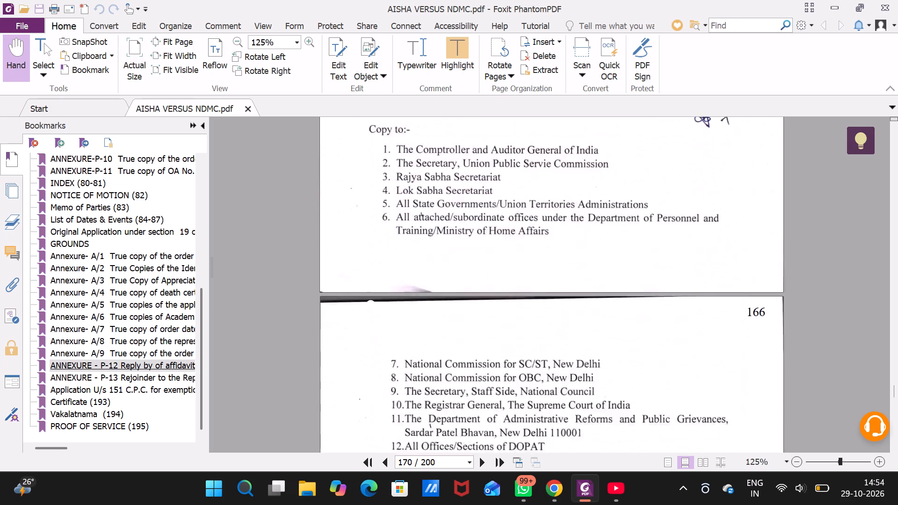
key(Down)
key(Down)
key(Down)
key(Down)
key(Down)
key(Down)
key(Down)
key(Down)
key(Down)
key(Down)
key(Down)
key(Down)
key(Down)
key(Down)
key(Down)
key(Down)
key(Down)
key(Down)
key(Down)
key(Down)
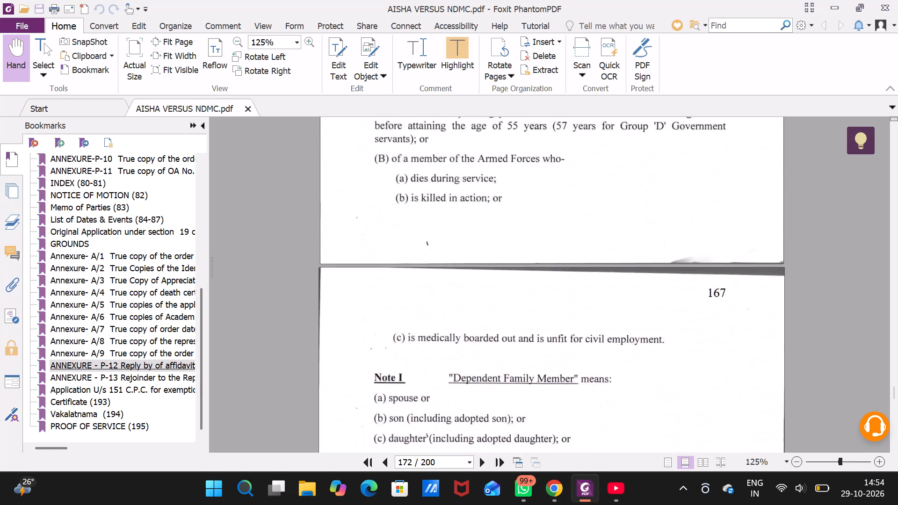
key(Down)
key(Down)
key(Down)
key(Down)
key(Down)
key(Down)
key(Down)
key(Down)
key(Down)
key(Down)
key(Down)
key(Down)
key(Down)
key(Down)
key(Down)
key(Down)
key(Down)
key(Down)
key(Down)
key(Down)
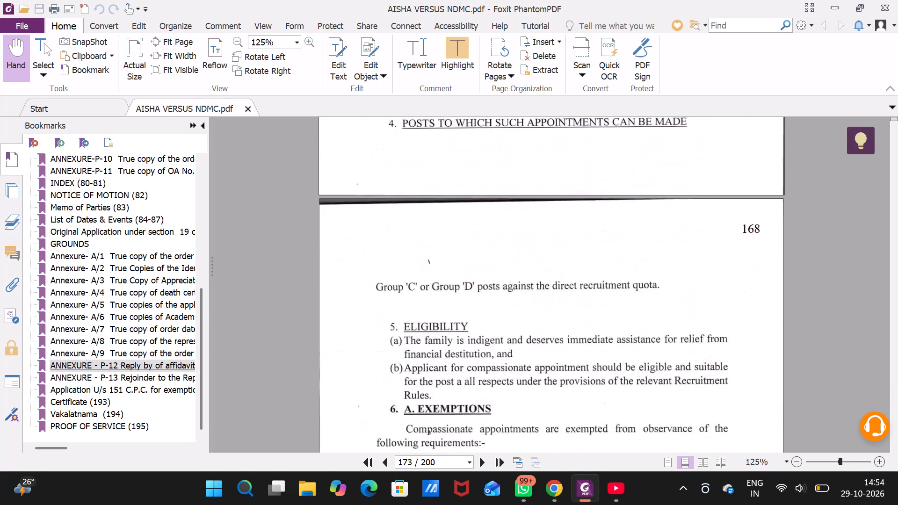
key(Down)
key(Down)
key(Down)
key(Down)
key(Down)
key(Down)
key(Down)
key(Down)
key(Down)
key(Down)
key(Down)
key(Down)
key(Down)
key(Down)
key(Down)
key(Down)
key(Down)
key(Down)
key(Down)
key(Down)
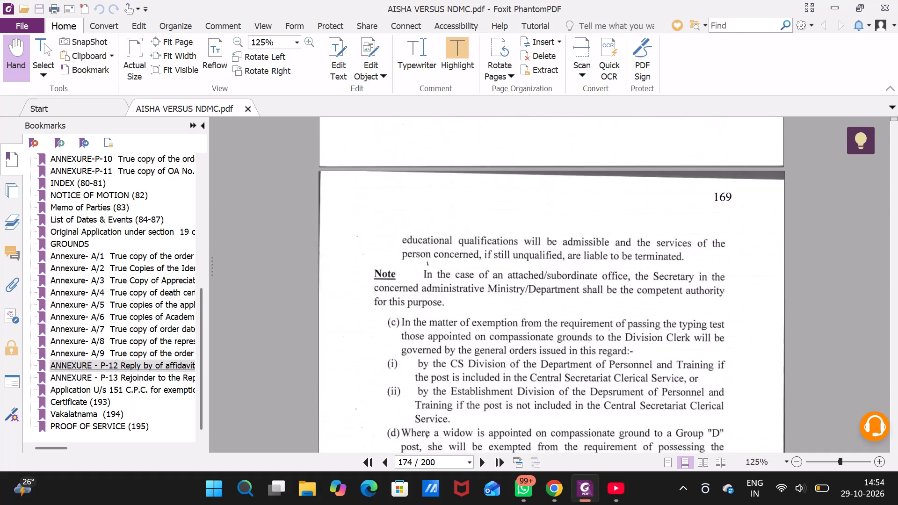
key(Down)
key(Down)
key(Down)
key(Down)
key(Down)
key(Down)
key(Down)
key(Down)
key(Down)
key(Down)
key(Down)
key(Down)
key(Down)
key(Down)
key(Down)
key(Down)
key(Down)
key(Down)
key(Down)
key(Down)
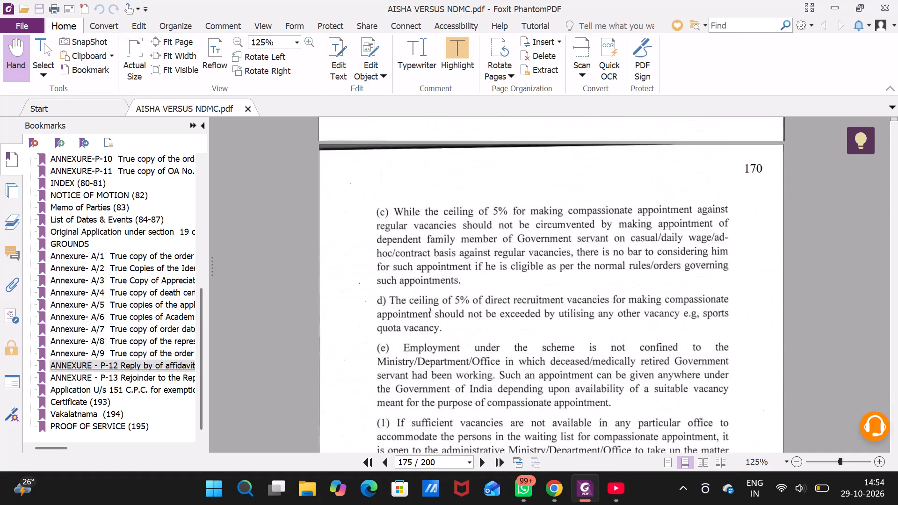
key(Down)
key(Down)
key(Down)
key(Down)
key(Down)
key(Down)
key(Down)
key(Down)
key(Down)
key(Down)
key(Down)
key(Down)
key(Down)
key(Down)
key(Down)
key(Down)
key(Down)
key(Down)
key(Down)
key(Down)
key(Down)
key(Down)
key(Down)
key(Down)
key(Down)
key(Down)
key(Down)
key(Down)
key(Down)
key(Down)
key(Down)
key(Down)
key(Down)
key(Down)
key(Down)
key(Down)
key(Down)
key(Down)
key(Down)
key(Down)
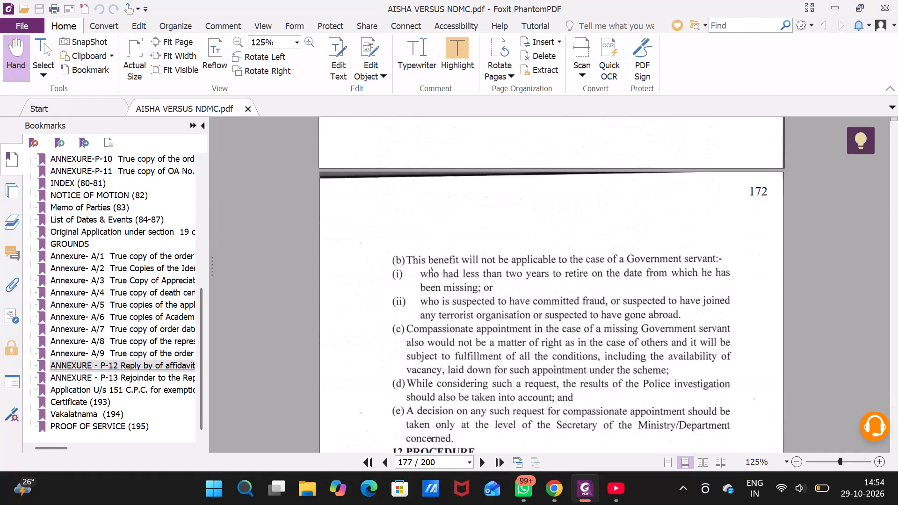
key(Down)
key(Down)
key(Down)
key(Down)
key(Down)
key(Down)
key(Down)
key(Down)
key(Down)
key(Down)
key(Down)
key(Down)
key(Down)
key(Down)
key(Down)
key(Down)
key(Down)
key(Down)
key(Down)
key(Down)
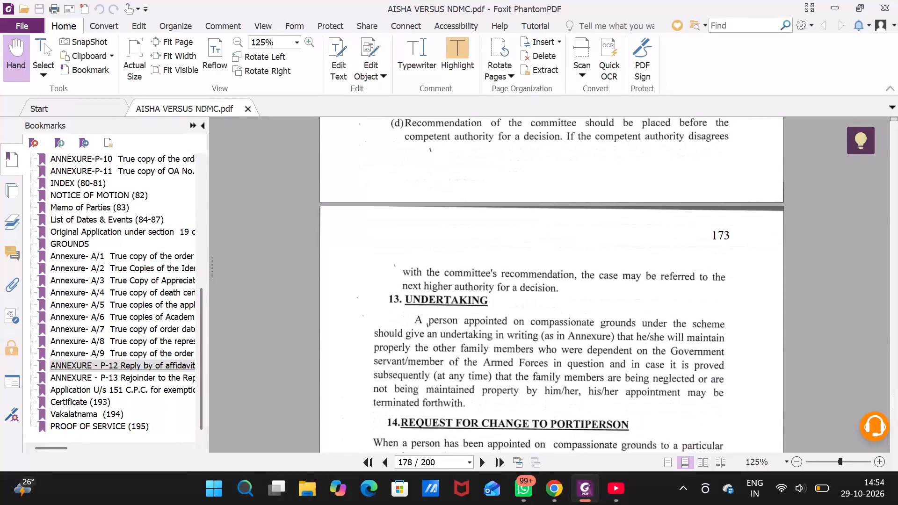
Examine the rest of the scanned Office Memorandum, from section 14 on page 173 through the court judgements on page 176.
key(Down)
key(Down)
key(Down)
key(Down)
key(Down)
key(Down)
key(Down)
key(Down)
key(Down)
key(Down)
key(Down)
key(Down)
key(Down)
key(Down)
key(Down)
key(Down)
key(Down)
key(Down)
key(Down)
key(Down)
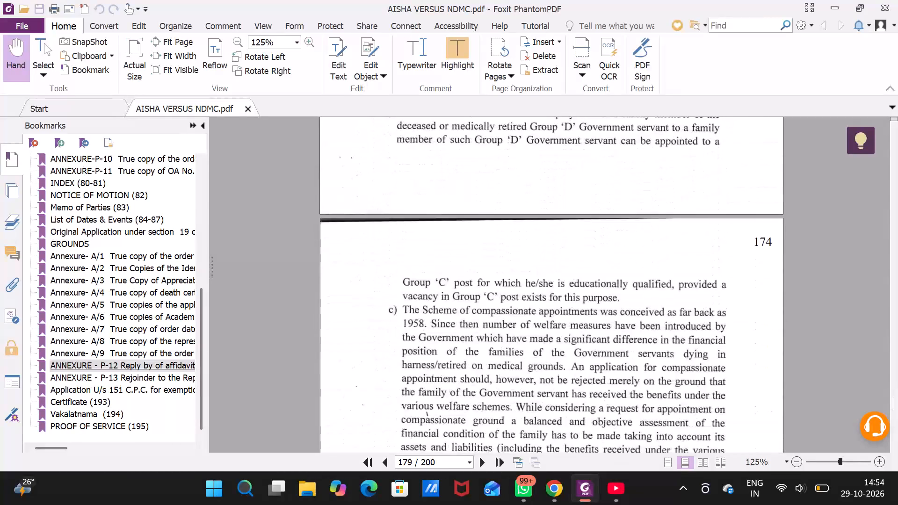
key(Down)
key(Down)
key(Down)
key(Down)
key(Down)
key(Down)
key(Down)
key(Down)
key(Down)
key(Down)
key(Down)
key(Down)
key(Down)
key(Down)
key(Down)
key(Down)
key(Down)
key(Down)
key(Down)
key(Down)
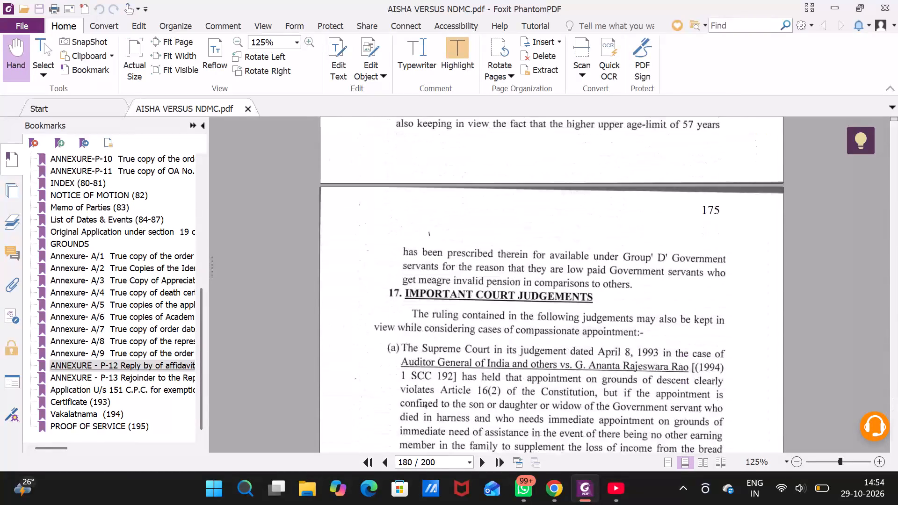
key(Down)
key(Down)
key(Down)
key(Down)
key(Down)
key(Down)
key(Down)
key(Down)
key(Down)
key(Down)
key(Down)
key(Down)
key(Down)
key(Down)
key(Down)
key(Down)
key(Down)
key(Down)
key(Down)
key(Down)
key(Down)
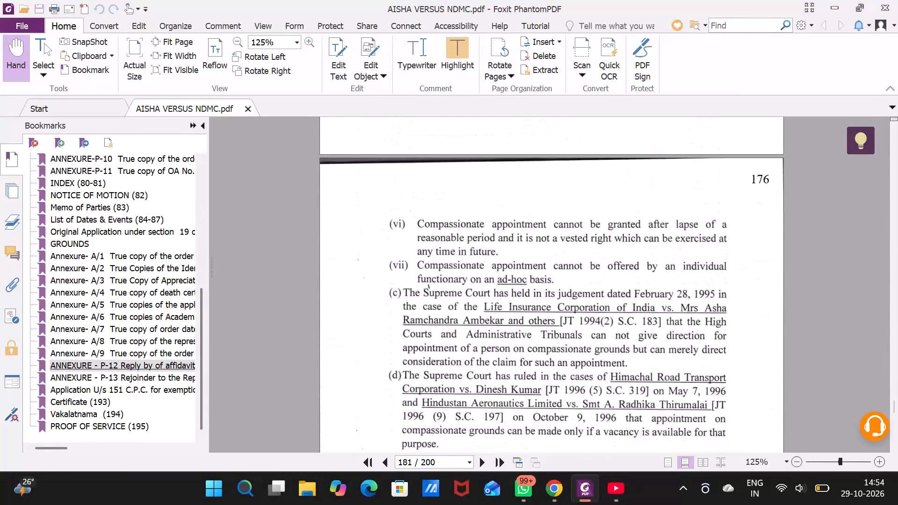
key(Down)
key(Down)
key(Down)
key(Down)
key(Down)
key(Down)
key(Down)
key(Down)
key(Down)
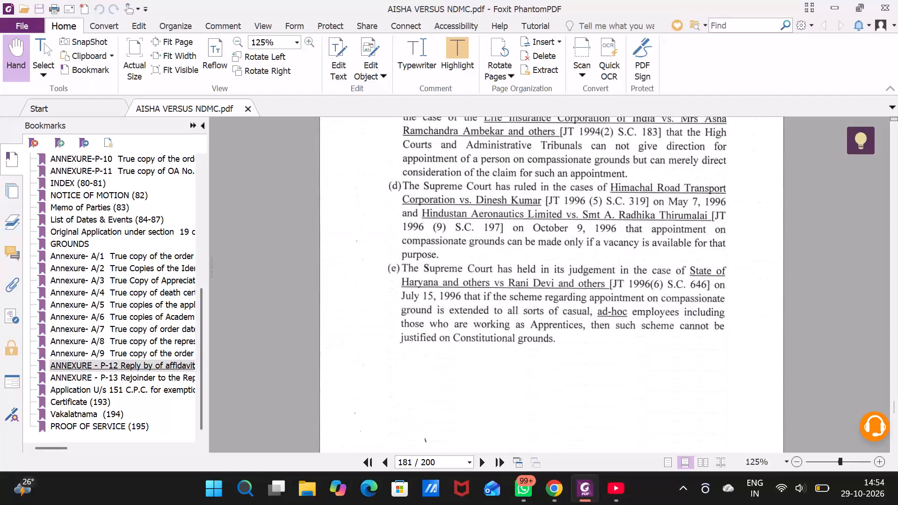
Examine the Appendix of reference office memorandums on page 177 of the scanned case file.
key(Down)
key(Down)
key(Down)
key(Down)
key(Down)
key(Down)
key(Down)
key(Down)
key(Down)
key(Down)
key(Down)
key(Down)
key(Down)
key(Down)
key(Down)
key(Down)
key(Down)
key(Down)
key(Down)
key(Down)
key(Up)
key(Up)
key(Up)
key(Up)
key(Up)
key(Up)
key(Up)
key(Up)
key(Up)
key(Up)
key(Up)
key(Up)
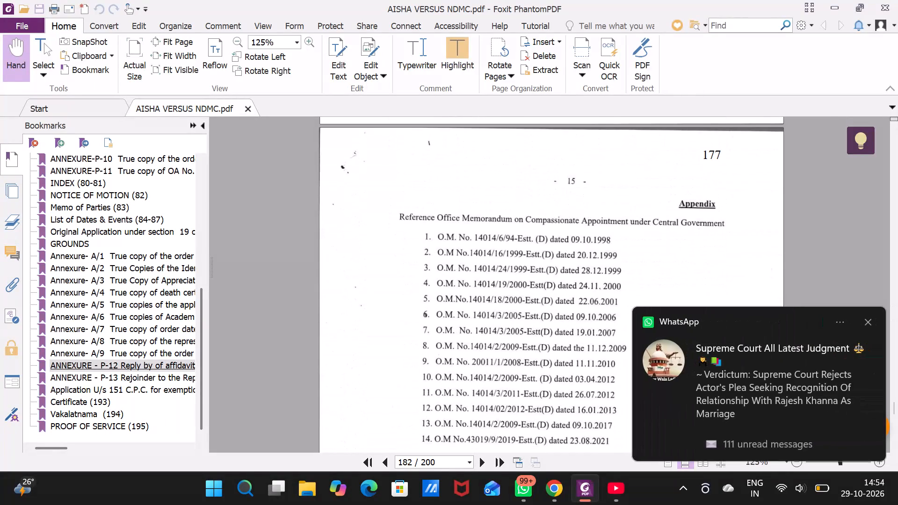
Recheck the end of the court judgements section, items (d) and (e), on page 176 of the scan.
key(Up)
key(Up)
key(Up)
key(Up)
key(Up)
key(Up)
key(Up)
key(Up)
key(Up)
key(Up)
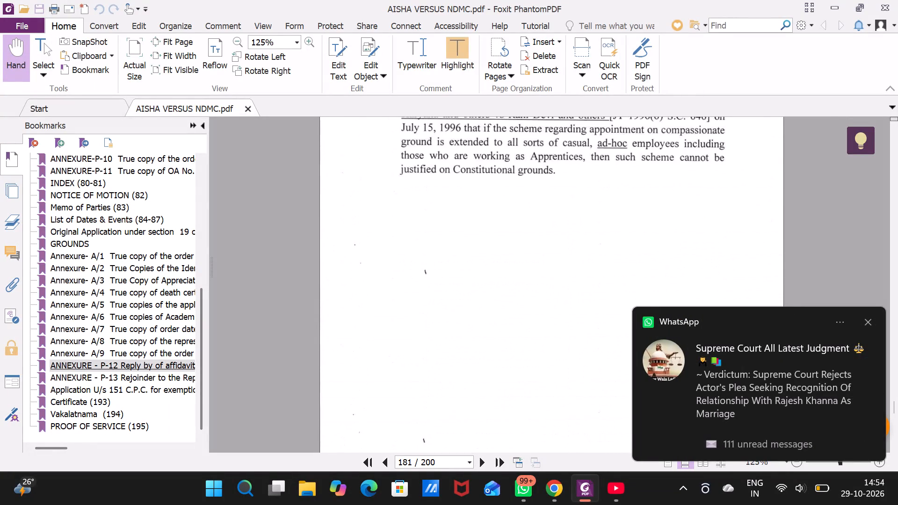
key(Up)
key(Up)
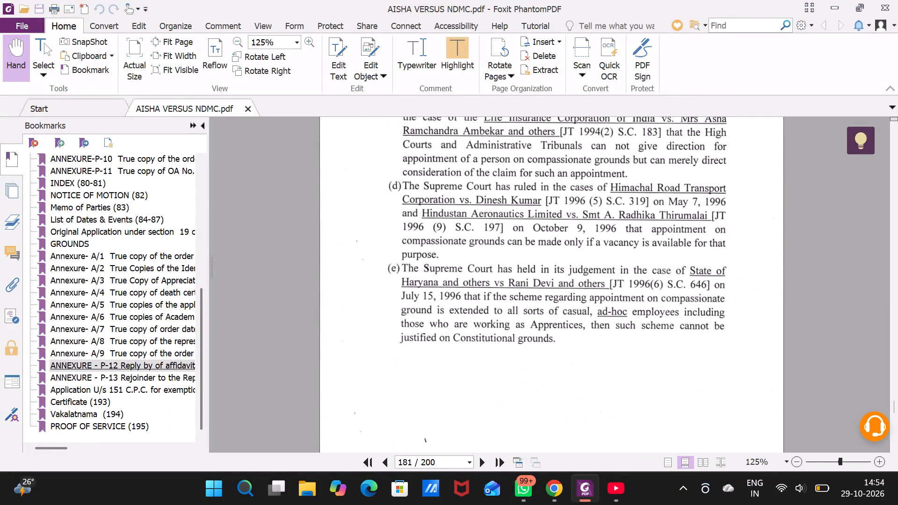
key(Up)
key(Up)
key(Up)
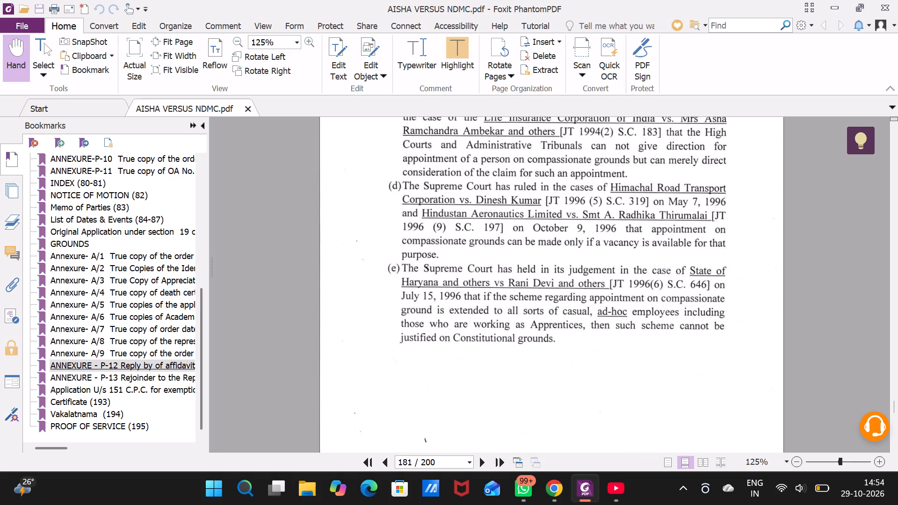
Look back through the scanned Office Memorandum from page 176 to sections 9 and 10 on page 171.
key(Page_Up)
key(Page_Up)
key(Page_Up)
key(Page_Up)
key(Page_Up)
key(Page_Up)
key(Page_Up)
key(Page_Up)
key(Up)
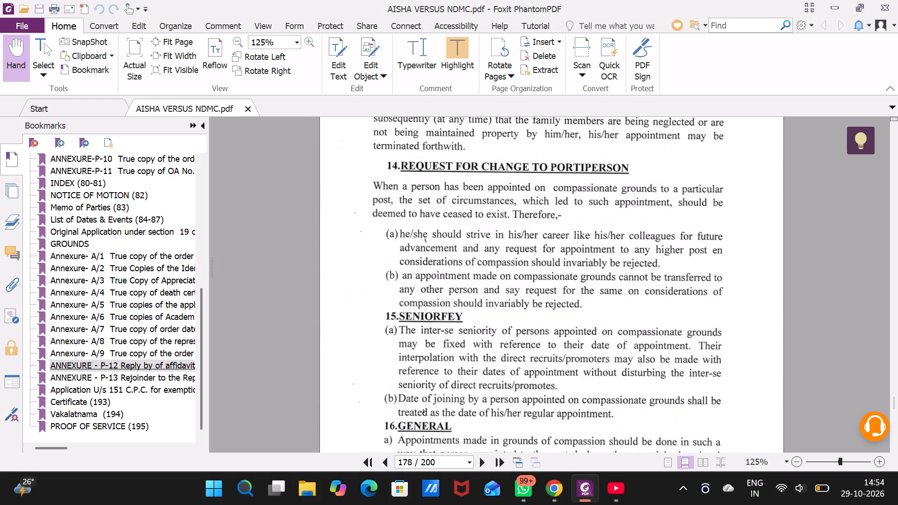
key(Page_Up)
key(Page_Up)
key(Page_Up)
key(Page_Up)
key(Page_Up)
key(Page_Up)
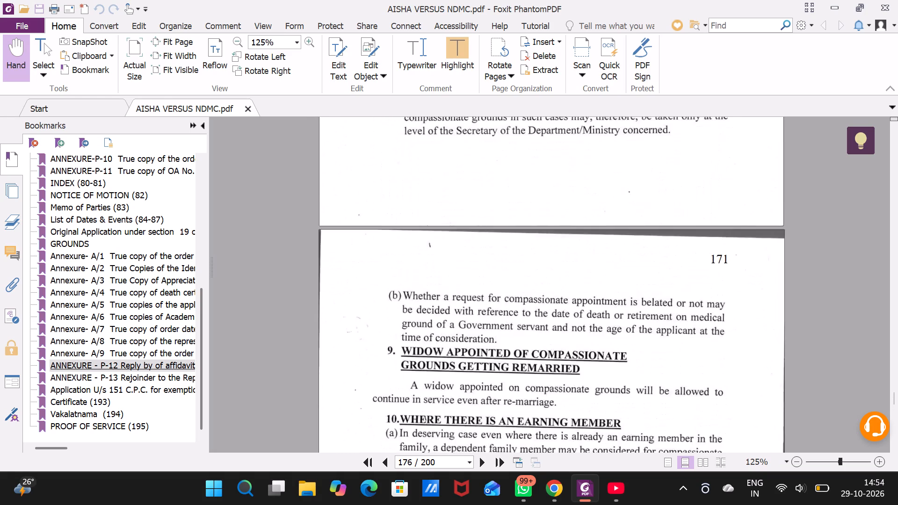
Review the scanned memorandum from section 3 on the competent authority through section 7 on availability of vacancies, ending on page 169.
key(Page_Up)
key(Page_Up)
key(Page_Up)
key(Page_Up)
key(Page_Up)
key(Page_Up)
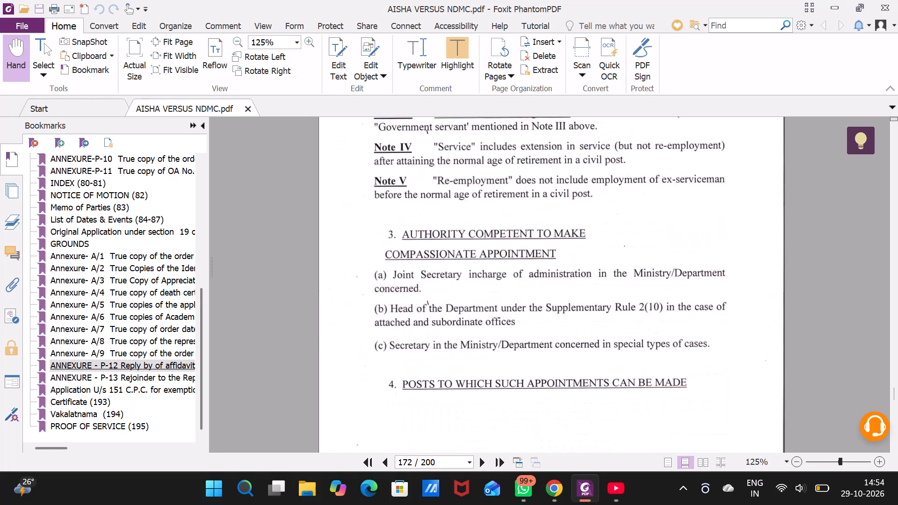
key(Page_Up)
key(Up)
key(Down)
key(Down)
key(Down)
key(Down)
key(Down)
key(Down)
key(Down)
key(Down)
key(Down)
key(Down)
key(Down)
key(Down)
key(Down)
key(Down)
key(Down)
key(Down)
key(Down)
key(Down)
key(Down)
key(Down)
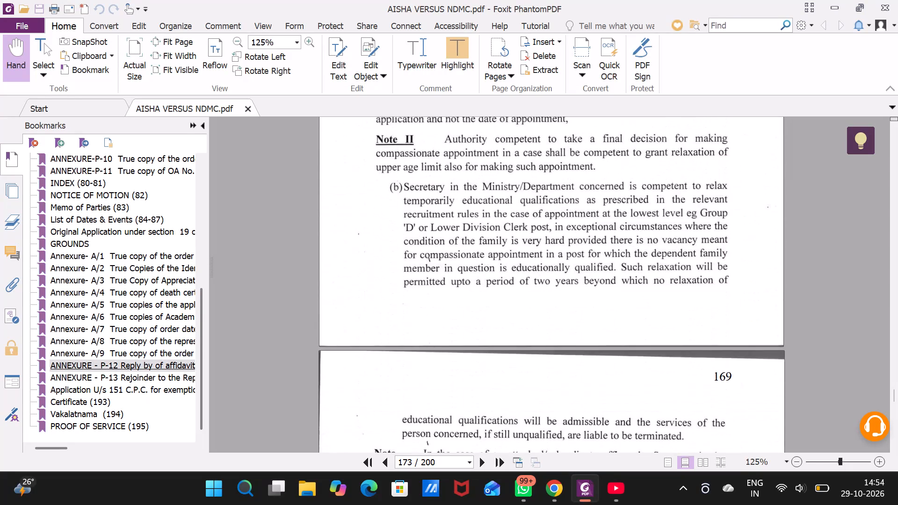
key(Down)
key(Down)
key(Down)
key(Down)
key(Down)
key(Down)
key(Down)
key(Down)
key(Down)
key(Down)
key(Down)
key(Down)
key(Down)
key(Down)
key(Down)
key(Down)
key(Down)
key(Down)
key(Down)
key(Down)
key(Down)
key(Down)
key(Down)
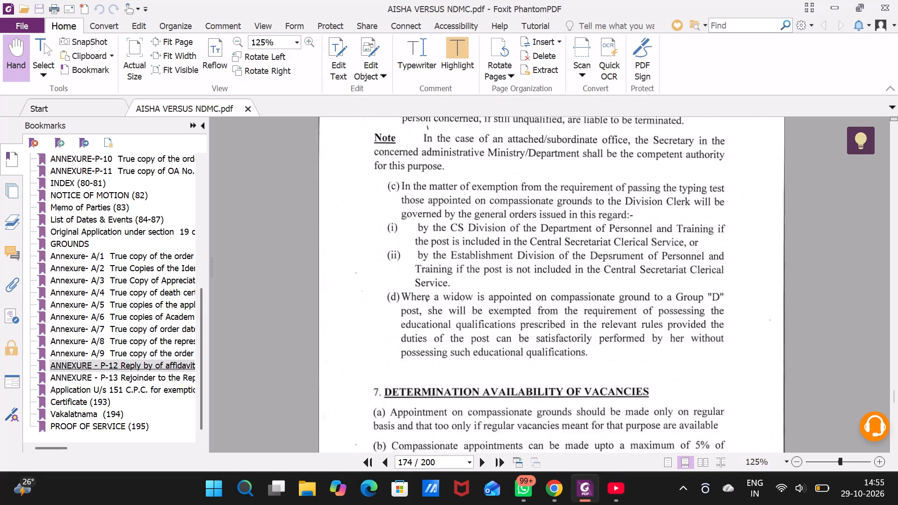
key(Down)
key(Down)
key(Down)
key(Down)
key(Down)
key(Down)
key(Down)
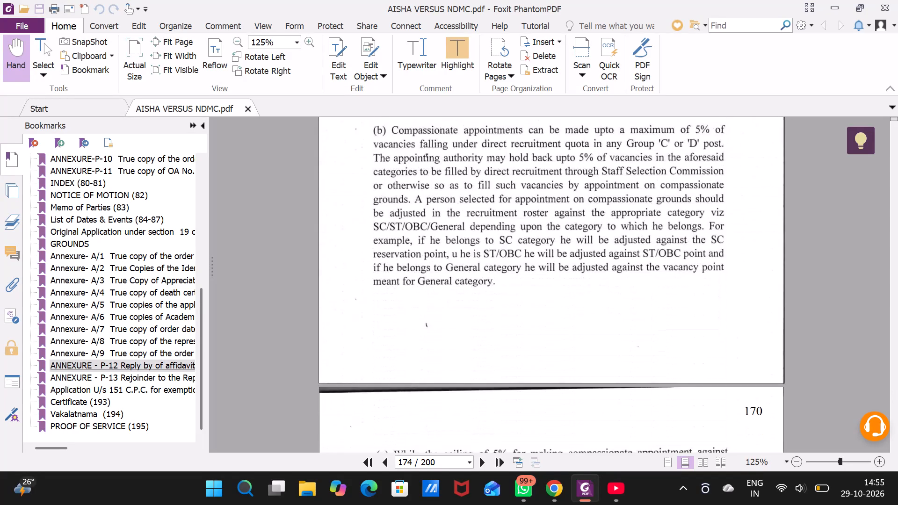
Review scanned pages 170 and 171 of the memorandum, from the 5% ceiling clauses to section 10 on earning members.
key(Up)
key(Up)
key(Up)
key(Down)
key(Down)
key(Down)
key(Down)
key(Down)
key(Down)
key(Down)
key(Down)
key(Down)
key(Down)
key(Down)
key(Down)
key(Down)
key(Down)
key(Down)
key(Down)
key(Down)
key(Down)
key(Down)
key(Down)
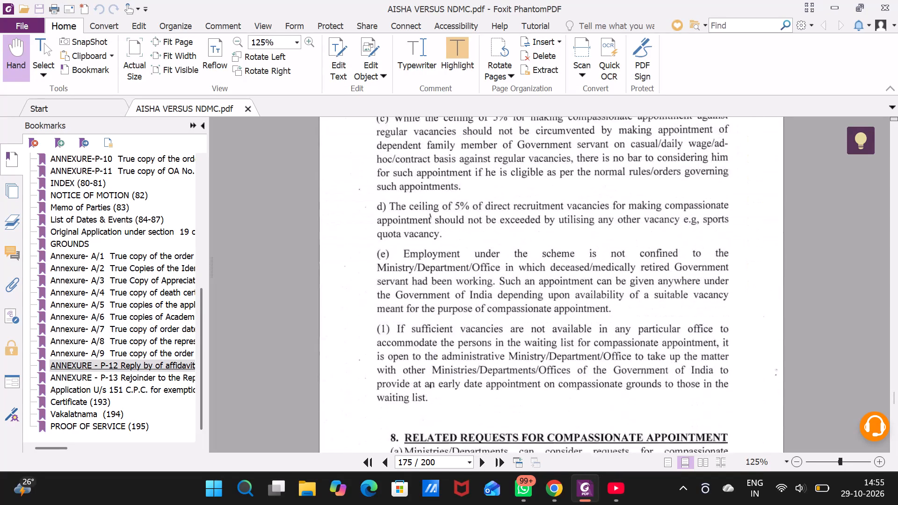
key(Down)
key(Down)
key(Down)
key(Down)
key(Down)
key(Down)
key(Down)
key(Down)
key(Down)
key(Down)
key(Down)
key(Down)
key(Down)
key(Down)
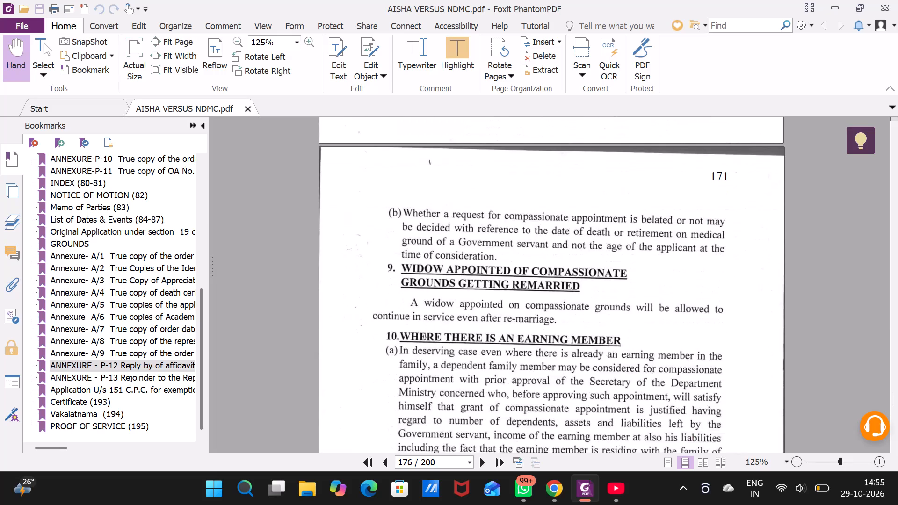
Go back through the scan to the reply affidavit's paragraphs 14 and 15, just before page 164.
key(Up)
key(Up)
key(Up)
key(Up)
key(Up)
key(Up)
key(Up)
key(Up)
key(Up)
key(Up)
key(Up)
key(Up)
key(Up)
key(Up)
key(Up)
key(Up)
key(Up)
key(Up)
key(Up)
key(Up)
key(Page_Up)
key(Page_Up)
key(Page_Up)
key(Page_Up)
key(Page_Up)
key(Page_Up)
key(Page_Up)
key(Page_Up)
key(Page_Up)
key(Page_Up)
key(Page_Up)
key(Page_Up)
key(Page_Up)
key(Page_Up)
key(Page_Up)
key(Page_Up)
key(Page_Up)
key(Page_Up)
key(Page_Up)
key(Page_Up)
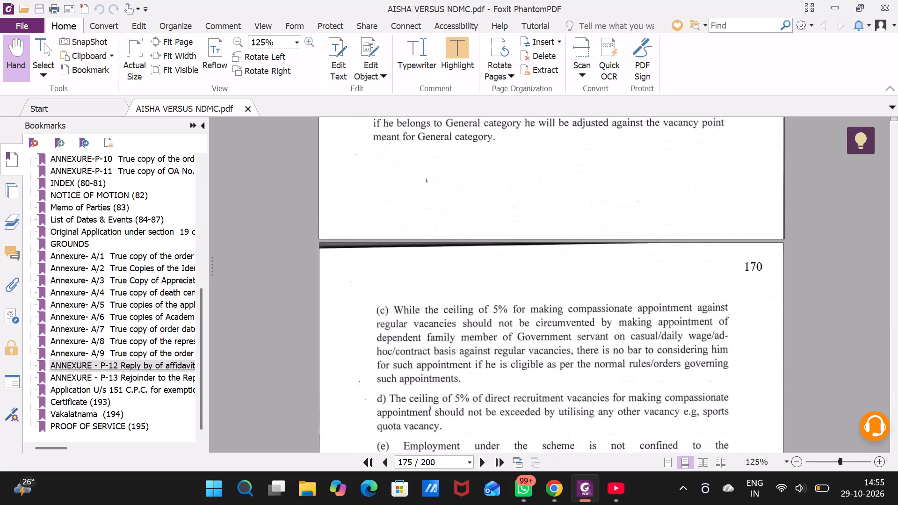
key(Up)
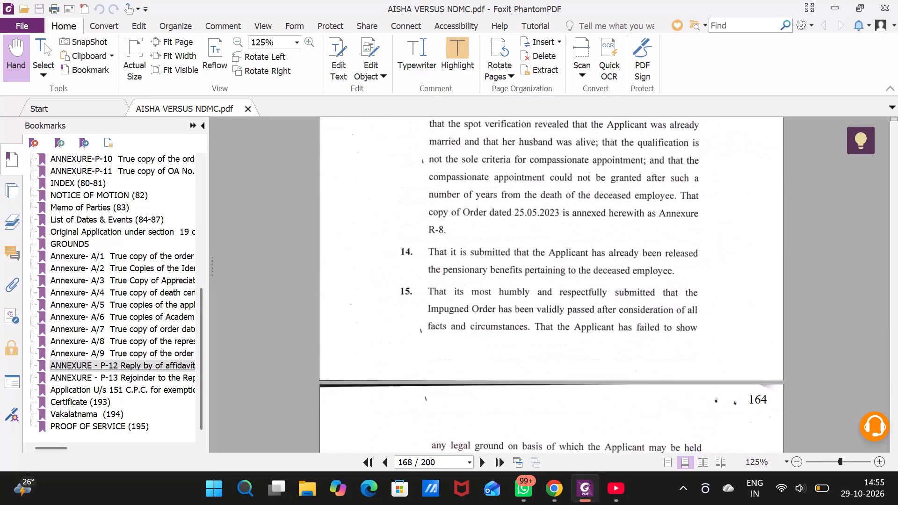
Review the end of the reply affidavit, from paragraphs 14 and 15 through the deponent block to the memorandum's opening page 165.
key(Down)
key(Down)
key(Down)
key(Down)
key(Down)
key(Down)
key(Down)
key(Down)
key(Down)
key(Down)
key(Down)
key(Down)
key(Down)
key(Down)
key(Down)
key(Down)
key(Down)
key(Down)
key(Down)
key(Down)
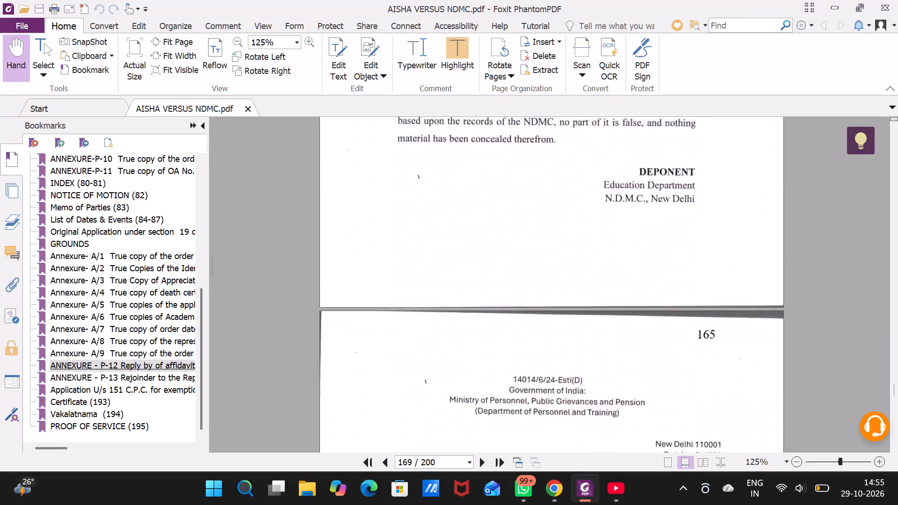
key(Up)
key(Up)
key(Up)
key(Up)
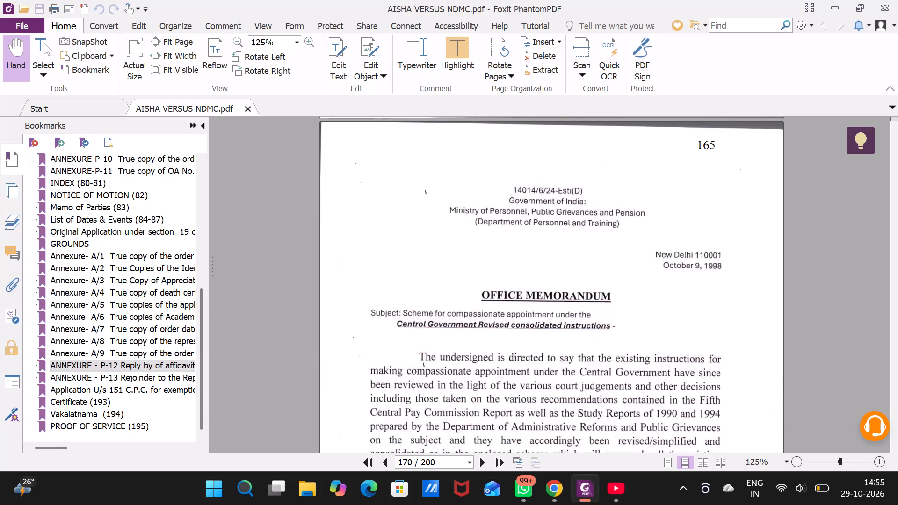
Review the scanned memorandum from its opening page 165 to the 5% ceiling clauses and section 8 on related requests.
key(Page_Down)
key(Page_Down)
key(Page_Down)
key(Page_Down)
key(Page_Down)
key(Page_Down)
key(Page_Down)
key(Page_Down)
key(Page_Down)
key(Page_Down)
key(Page_Down)
key(Page_Down)
key(Page_Down)
key(Page_Down)
key(Page_Down)
key(Page_Down)
key(Page_Down)
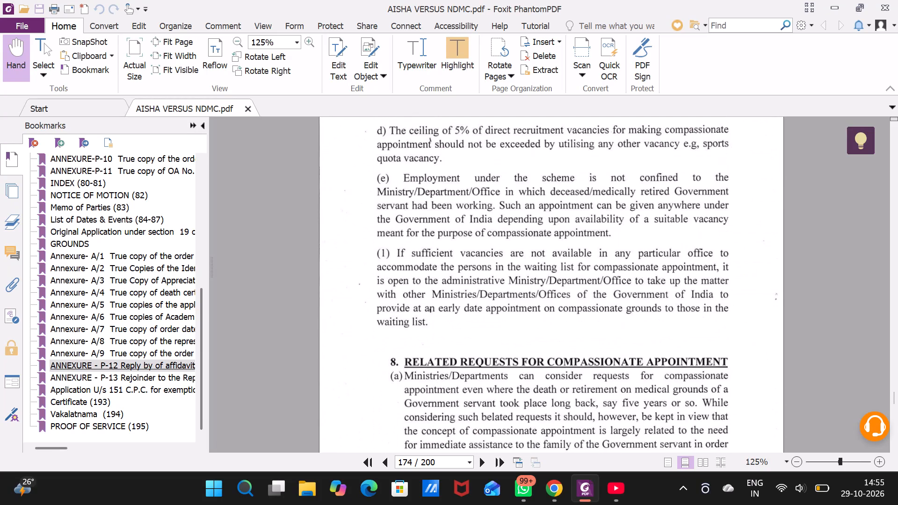
Review the scan from section 8 on related requests to the conditions for missing Government servants at the start of page 172.
key(Down)
key(Down)
key(Down)
key(Down)
key(Down)
key(Down)
key(Down)
key(Down)
key(Down)
key(Down)
key(Down)
key(Down)
key(Down)
key(Down)
key(Down)
key(Down)
key(Down)
key(Down)
key(Down)
key(Down)
key(Down)
key(Down)
key(Down)
key(Down)
key(Down)
key(Down)
key(Down)
key(Down)
key(Down)
key(Down)
key(Down)
key(Down)
key(Down)
key(Down)
key(Down)
key(Down)
key(Down)
key(Down)
key(Down)
key(Down)
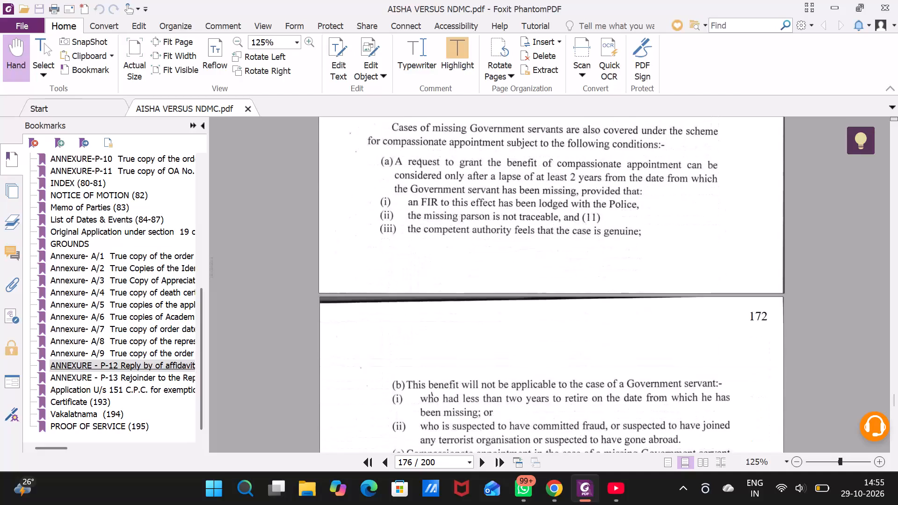
Review the scan from the missing Government servant clauses on page 172 through section 16, General, to the start of page 175.
key(Page_Down)
key(Page_Down)
key(Page_Down)
key(Page_Down)
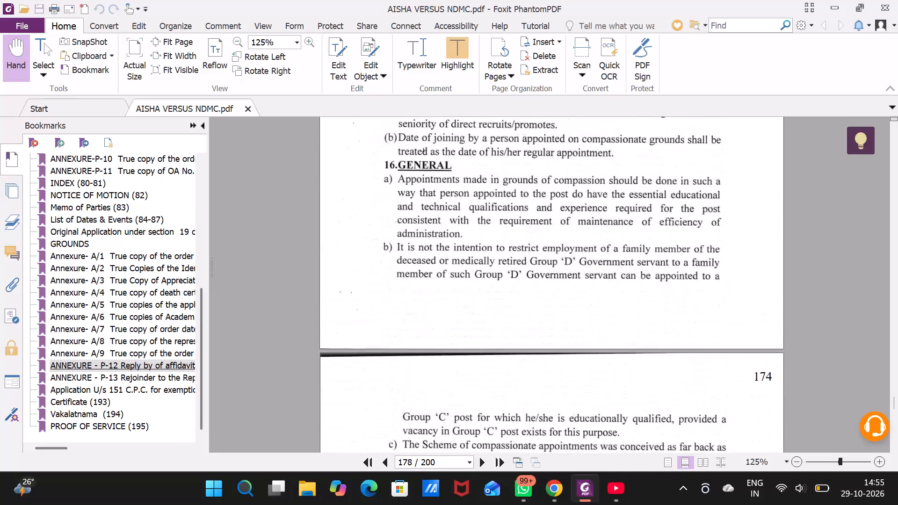
key(Down)
key(Down)
key(Down)
key(Down)
key(Down)
key(Down)
key(Down)
key(Down)
key(Down)
key(Down)
key(Down)
key(Down)
key(Down)
key(Down)
key(Down)
key(Down)
key(Down)
key(Down)
key(Down)
key(Down)
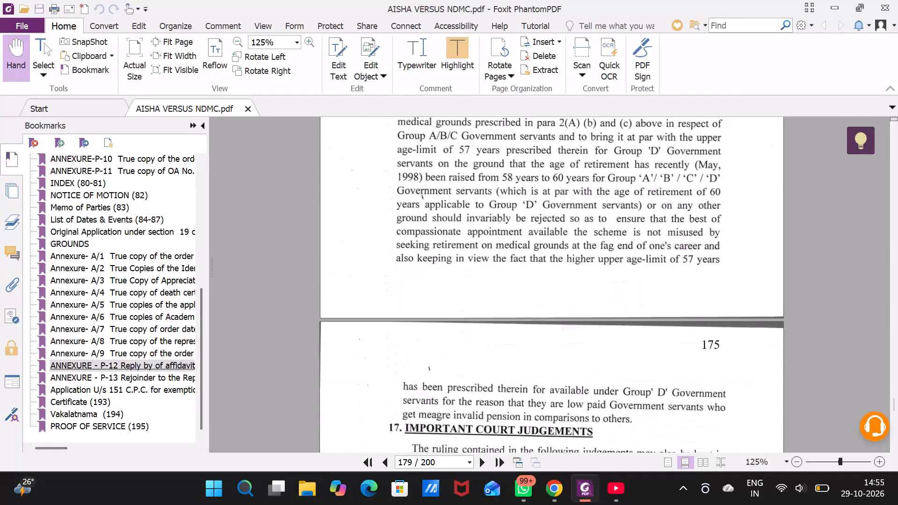
key(Up)
key(Up)
key(Up)
key(Up)
key(Up)
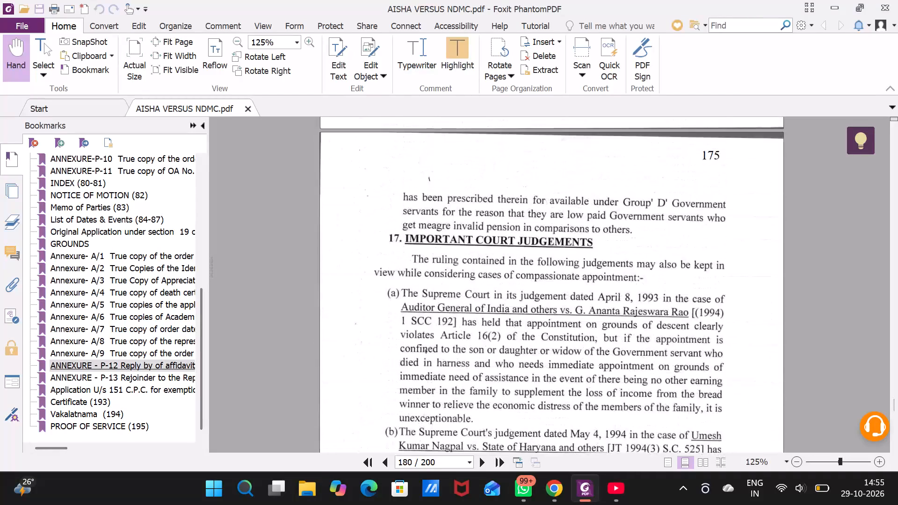
Examine section 17, Important Court Judgements, from page 175 to the start of page 176.
key(Down)
key(Down)
key(Down)
key(Down)
key(Down)
key(Down)
key(Down)
key(Down)
key(Down)
key(Down)
key(Down)
key(Down)
key(Down)
key(Down)
key(Down)
key(Down)
key(Down)
key(Down)
key(Down)
key(Down)
key(Down)
key(Down)
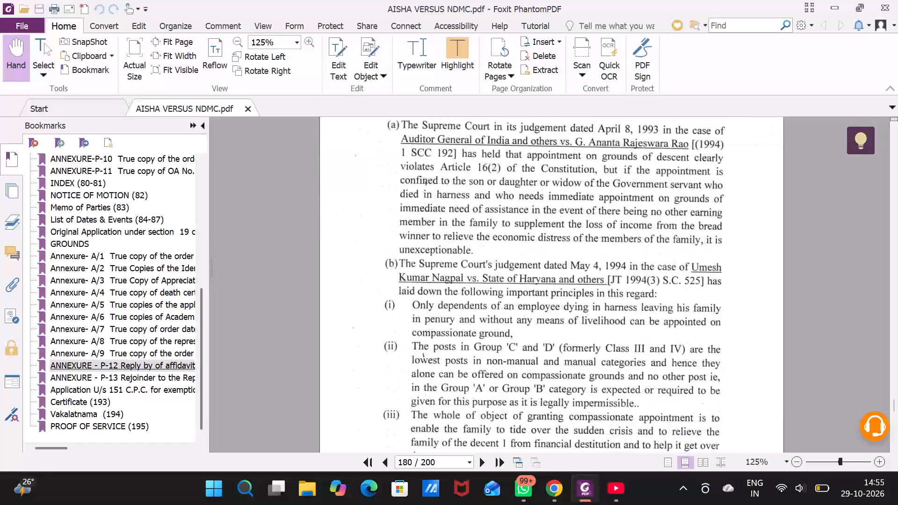
key(Down)
key(Down)
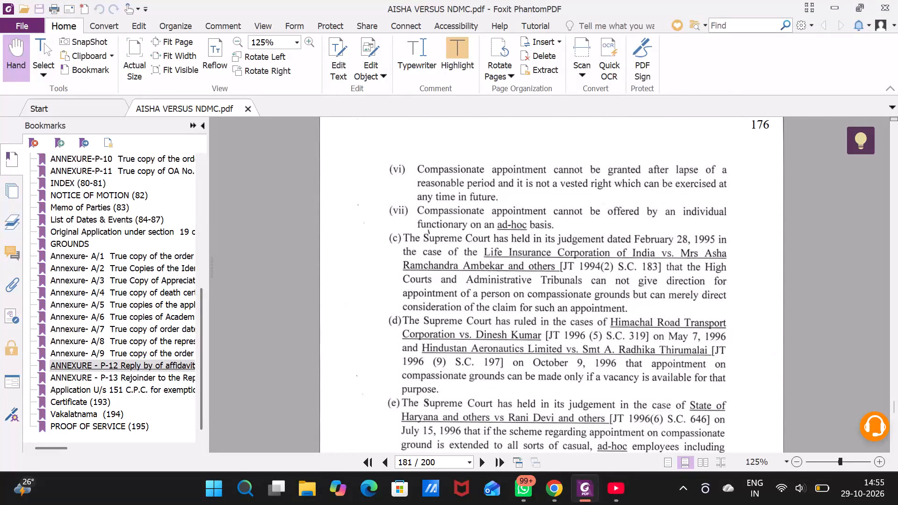
Examine scanned page 176, from clauses (vi) and (vii) through Supreme Court rulings (c), (d) and (e).
key(Up)
key(Up)
key(Up)
key(Up)
key(Down)
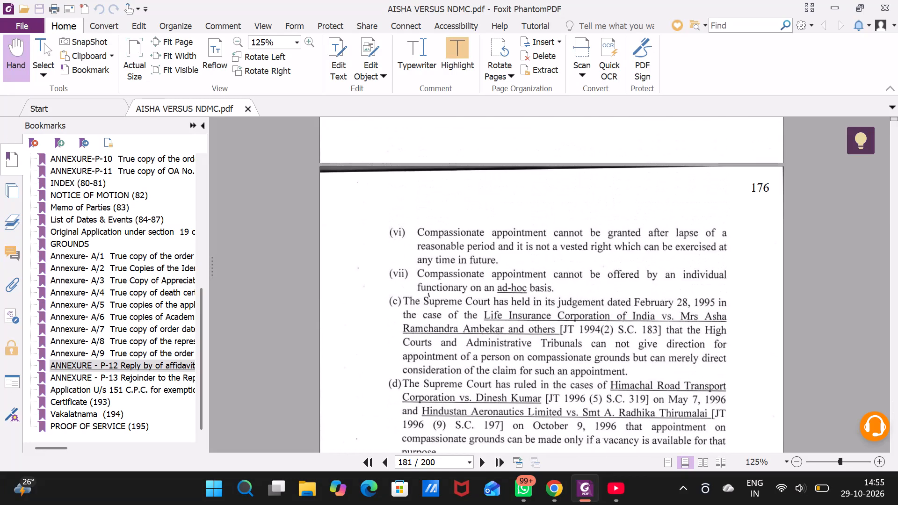
key(Down)
key(Down)
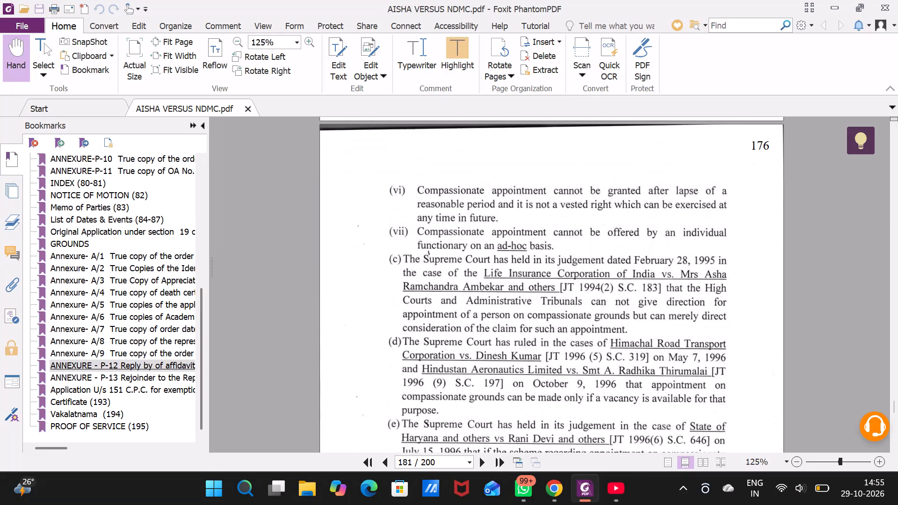
key(Up)
key(Down)
key(Down)
key(Down)
key(Down)
key(Down)
key(Down)
key(Down)
key(Down)
key(Down)
key(Down)
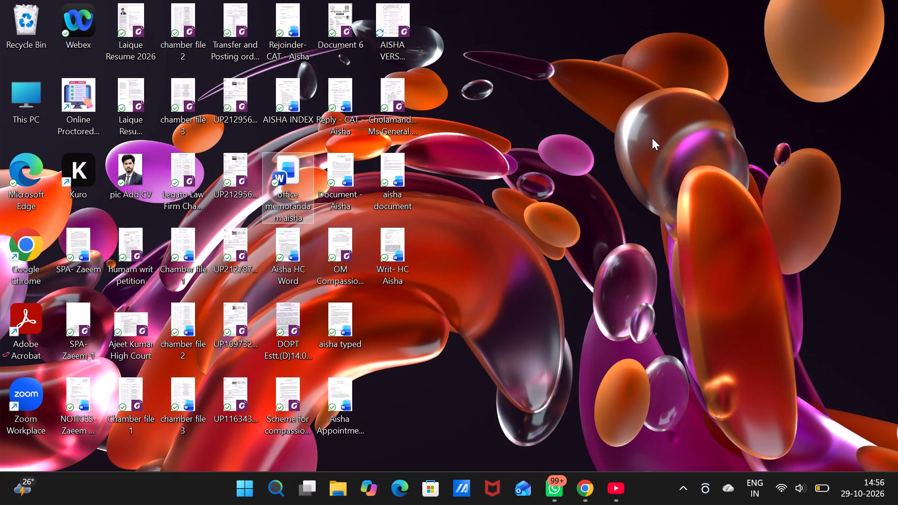
click(648, 143)
click(499, 114)
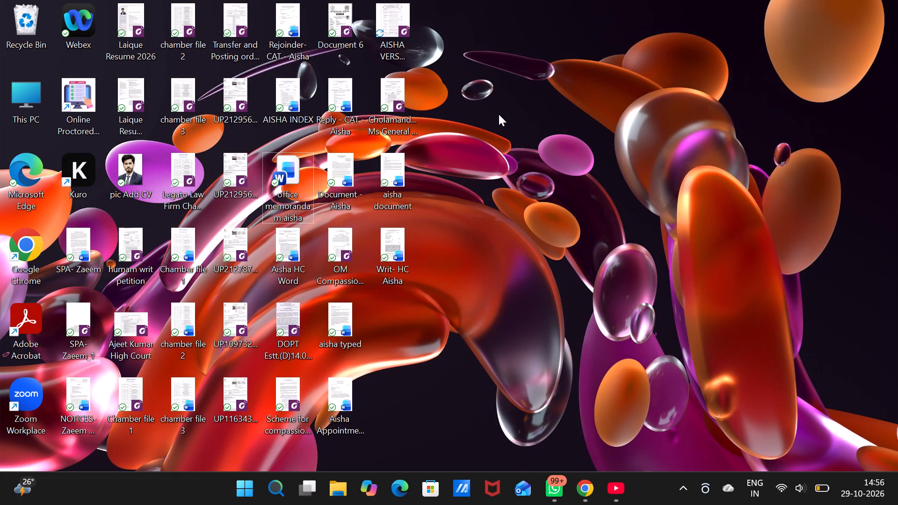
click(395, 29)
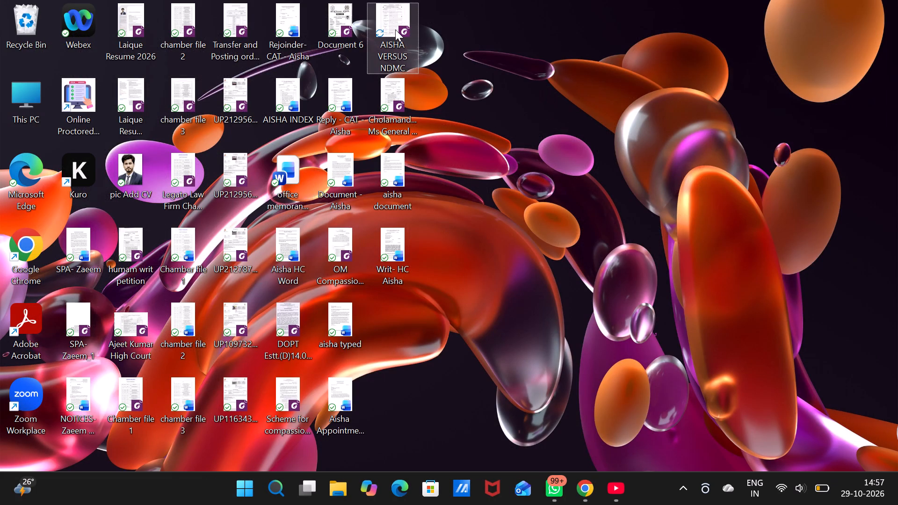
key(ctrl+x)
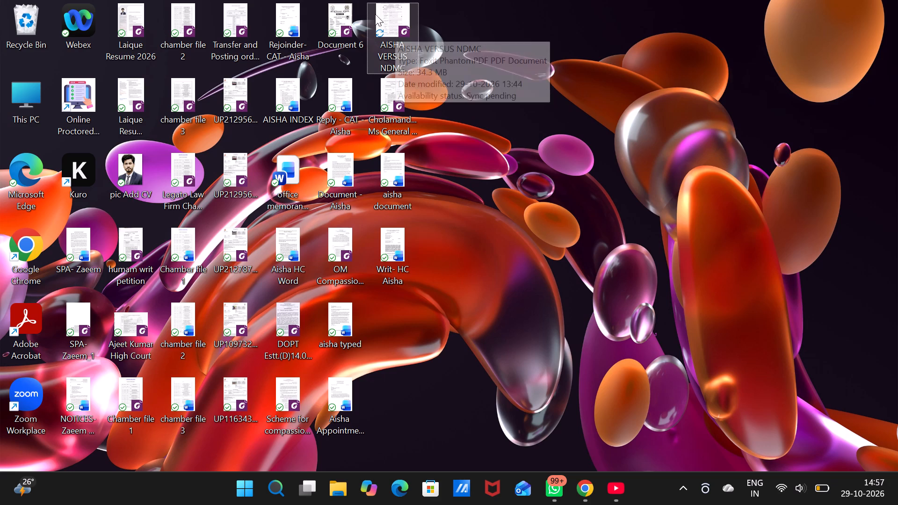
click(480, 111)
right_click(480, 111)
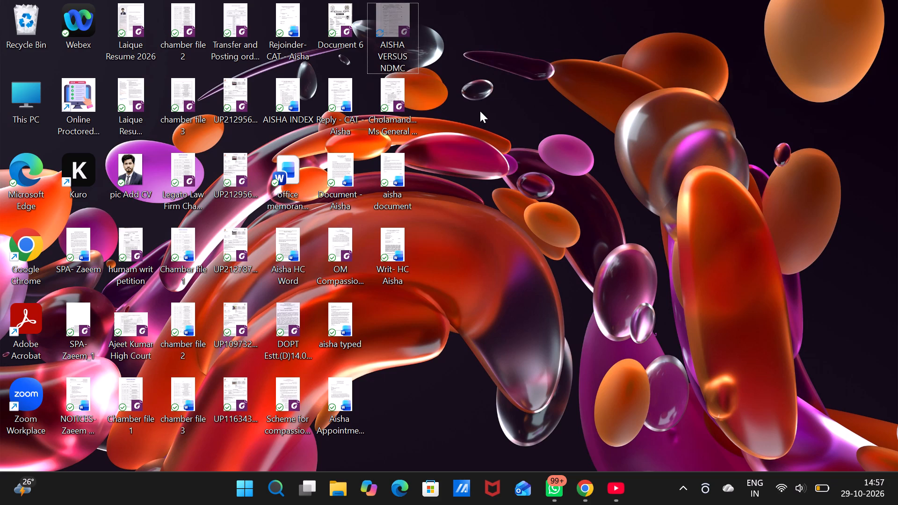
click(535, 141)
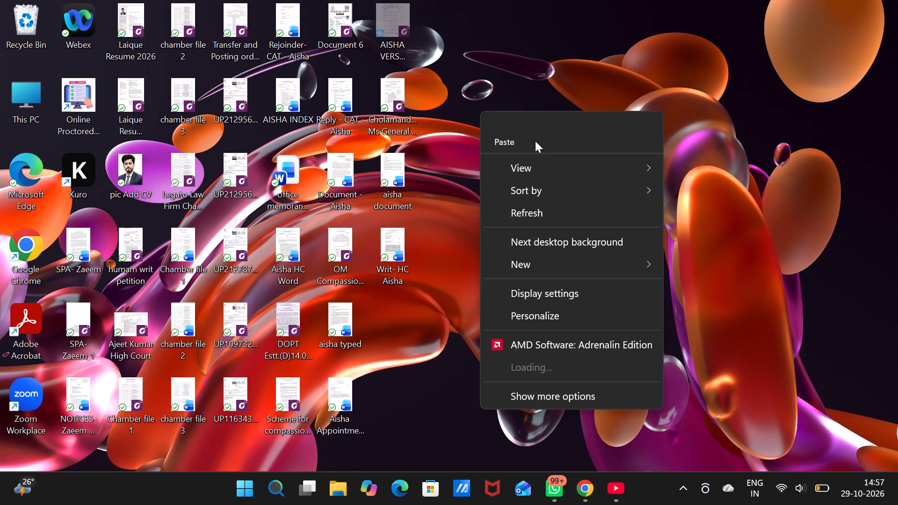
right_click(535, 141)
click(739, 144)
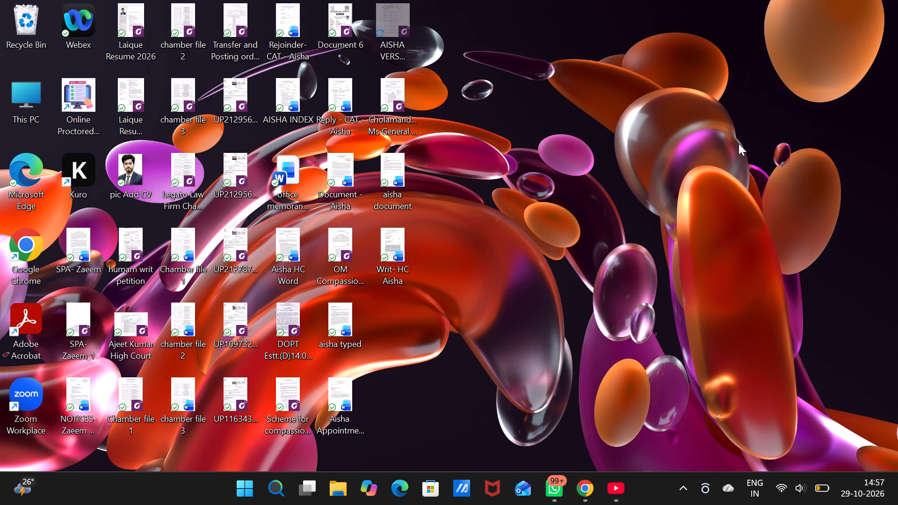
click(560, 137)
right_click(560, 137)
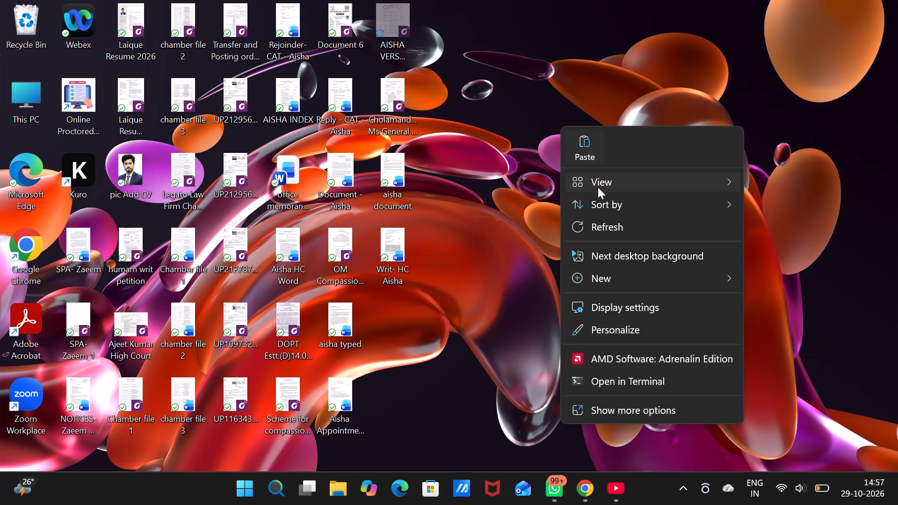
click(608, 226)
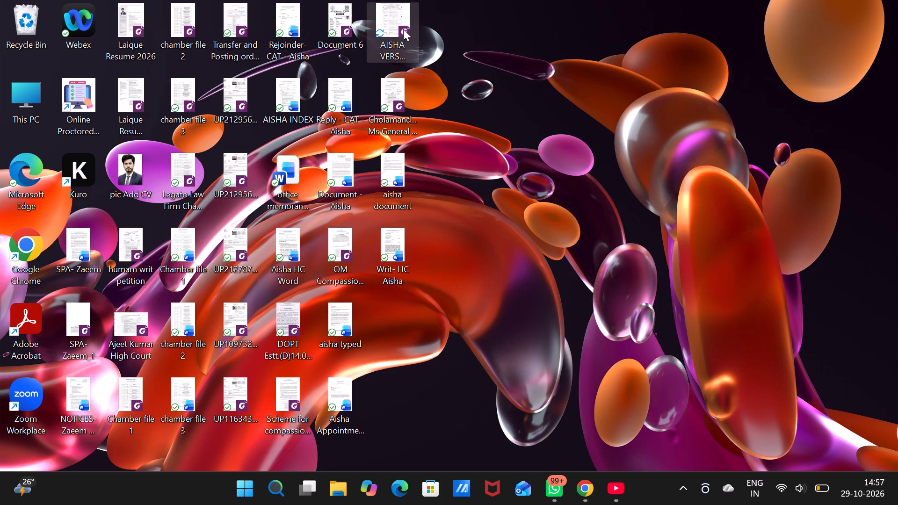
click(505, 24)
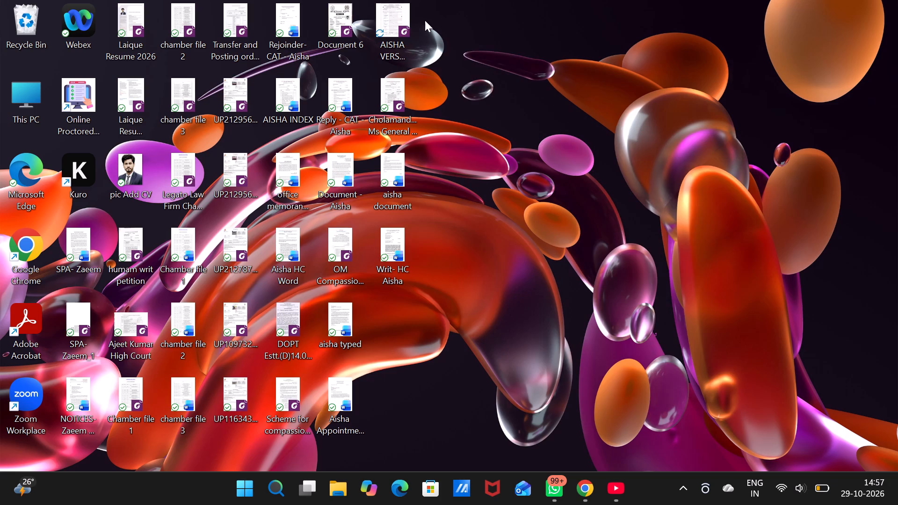
Duplicate the AISHA VERSUS NDMC PDF on the desktop by copying and pasting it.
click(390, 28)
key(ctrl+c)
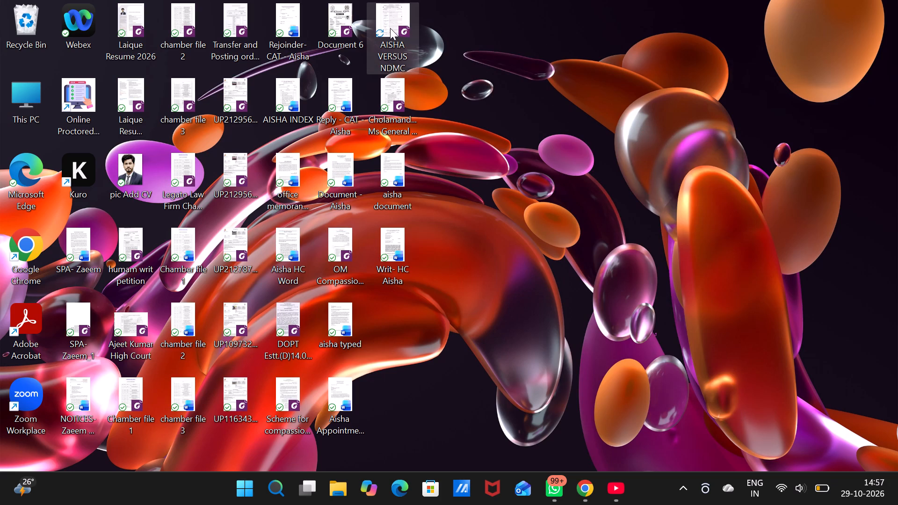
click(640, 142)
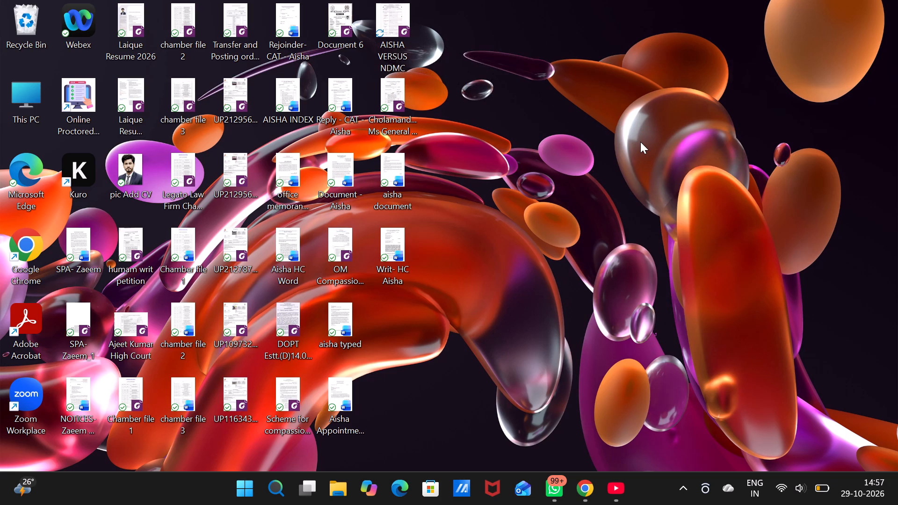
key(ctrl+v)
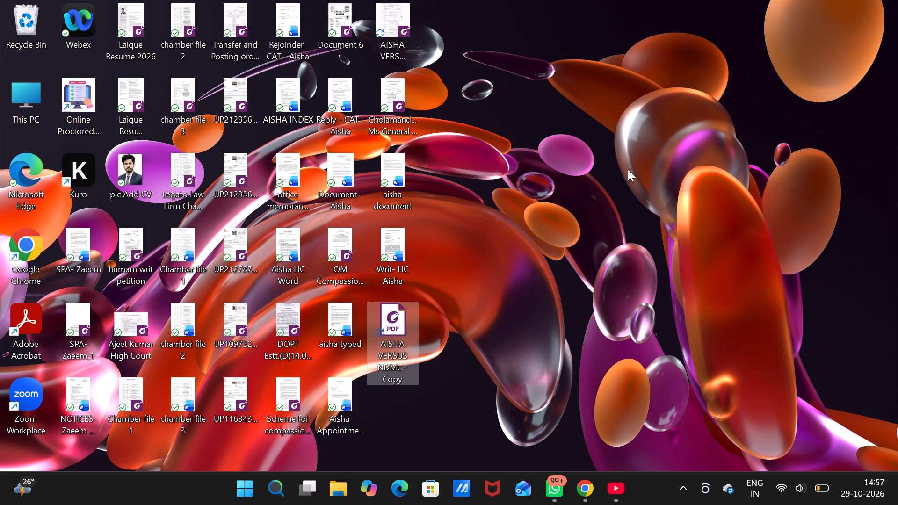
click(606, 202)
click(515, 209)
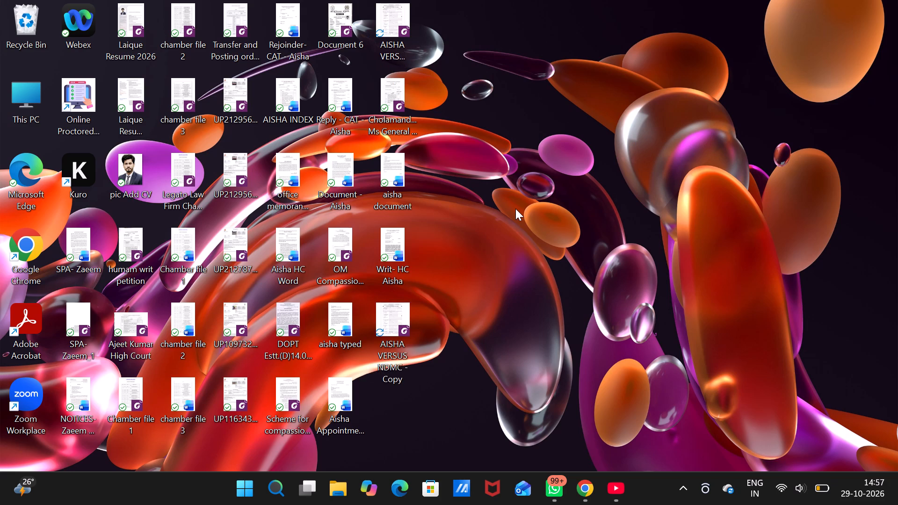
click(514, 246)
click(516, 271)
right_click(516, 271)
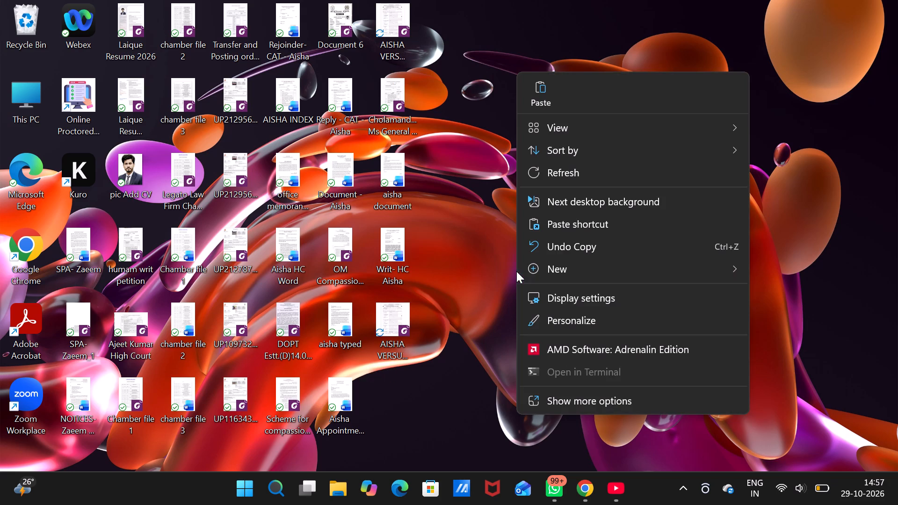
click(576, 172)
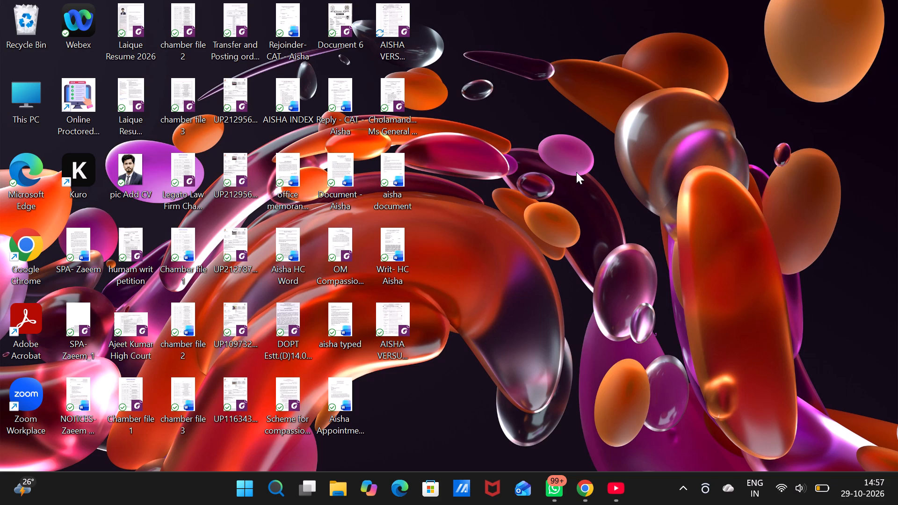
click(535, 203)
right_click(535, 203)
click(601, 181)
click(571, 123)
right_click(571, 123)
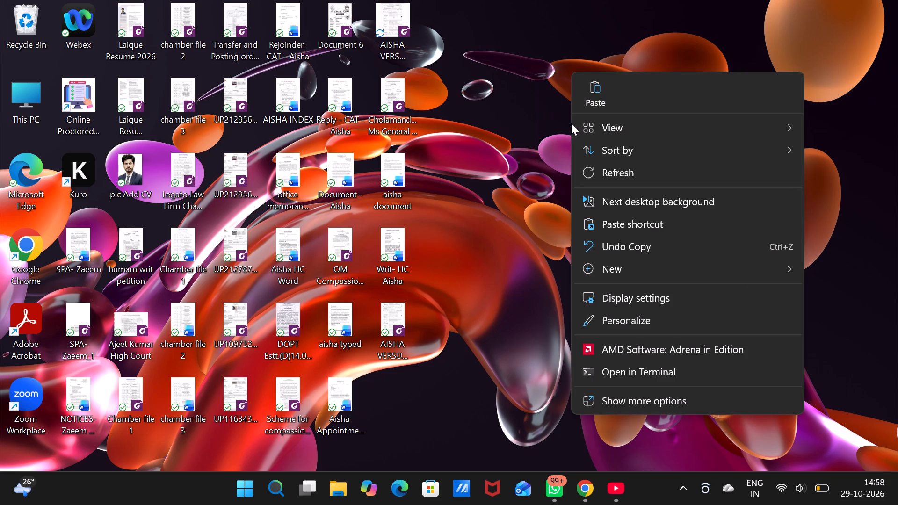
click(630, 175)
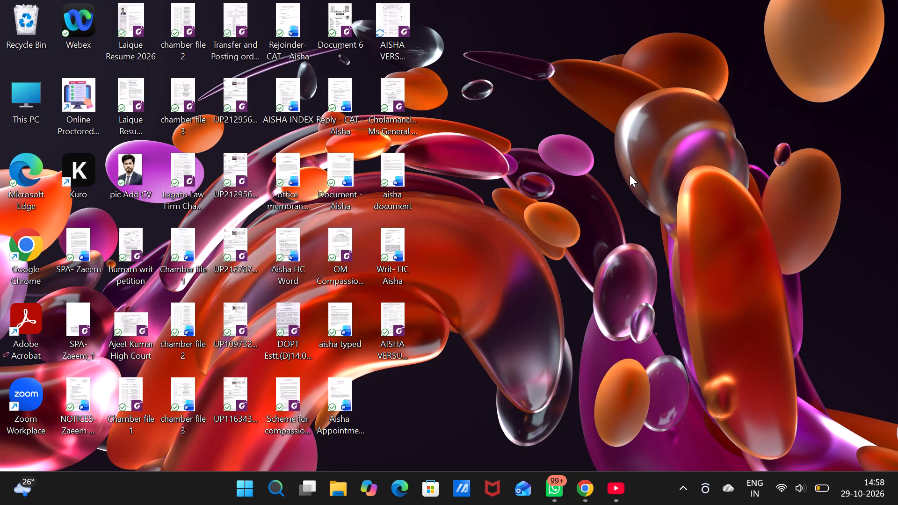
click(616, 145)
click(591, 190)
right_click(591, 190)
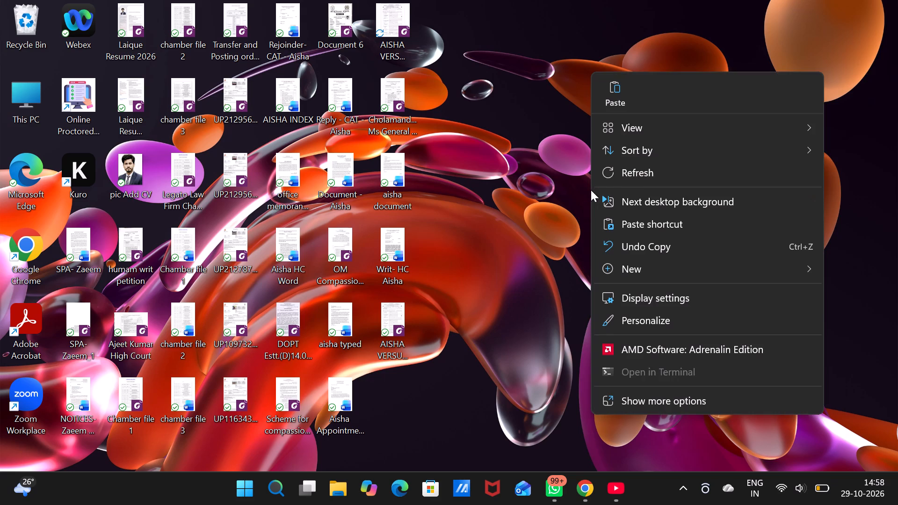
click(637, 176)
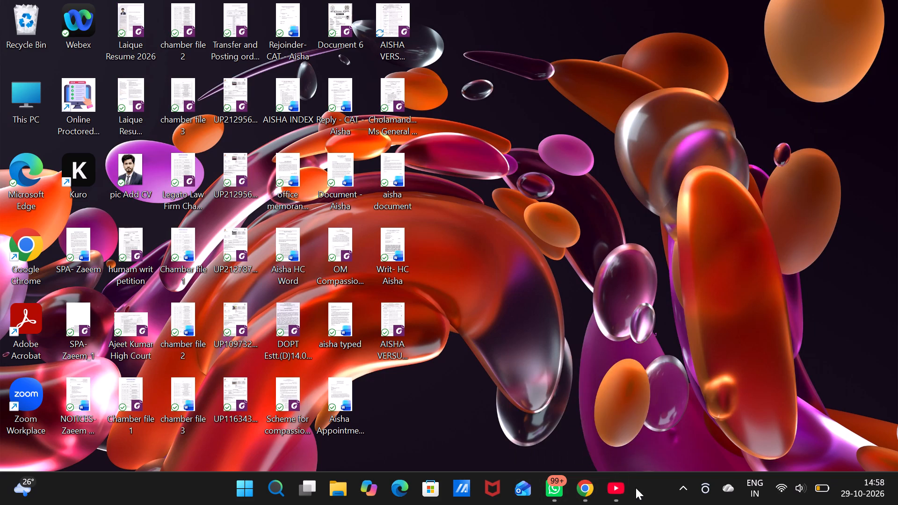
Close the open YouTube window.
click(675, 366)
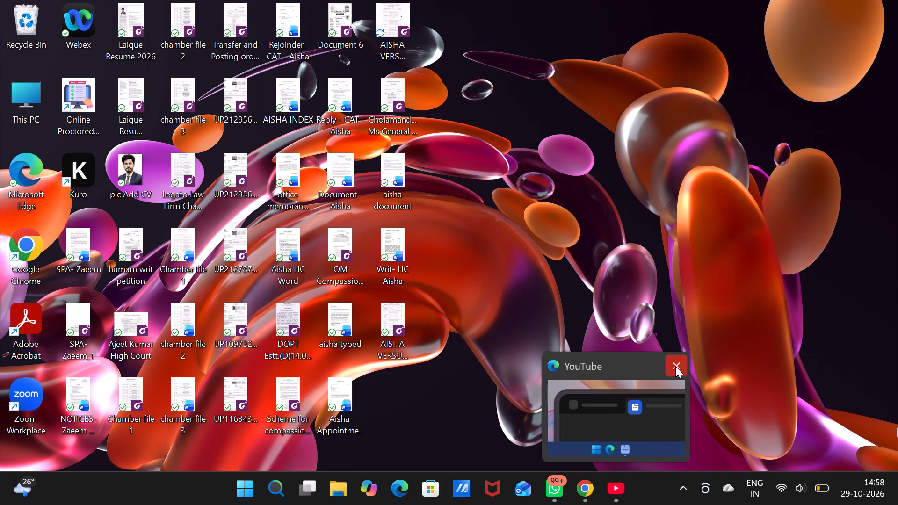